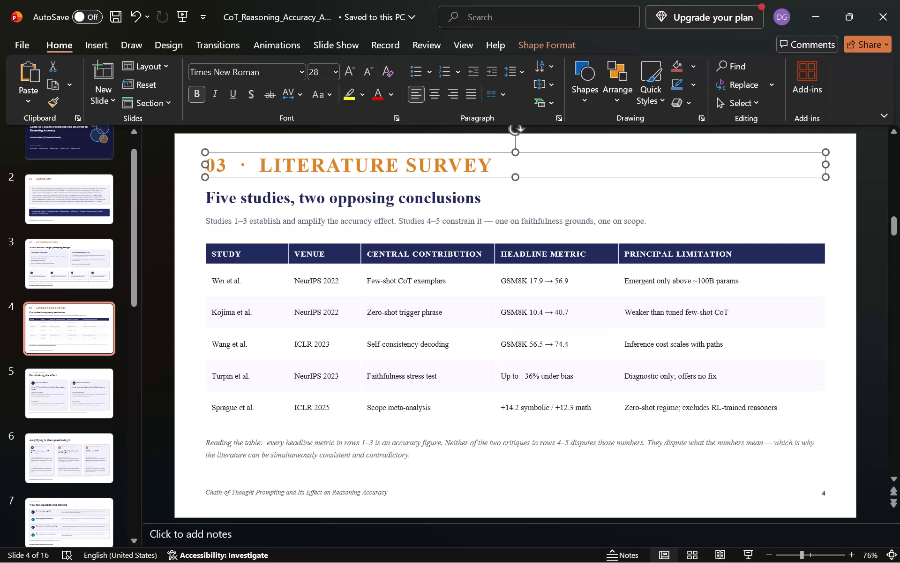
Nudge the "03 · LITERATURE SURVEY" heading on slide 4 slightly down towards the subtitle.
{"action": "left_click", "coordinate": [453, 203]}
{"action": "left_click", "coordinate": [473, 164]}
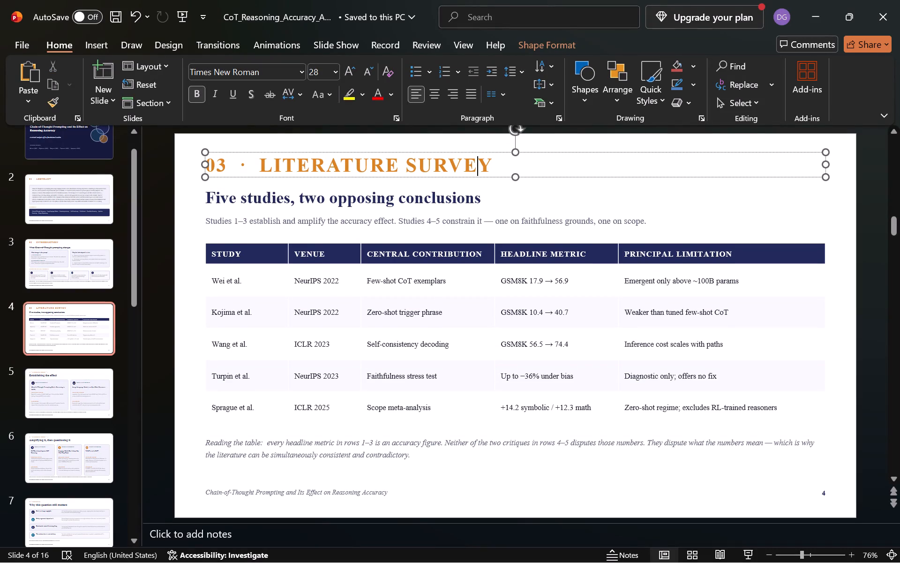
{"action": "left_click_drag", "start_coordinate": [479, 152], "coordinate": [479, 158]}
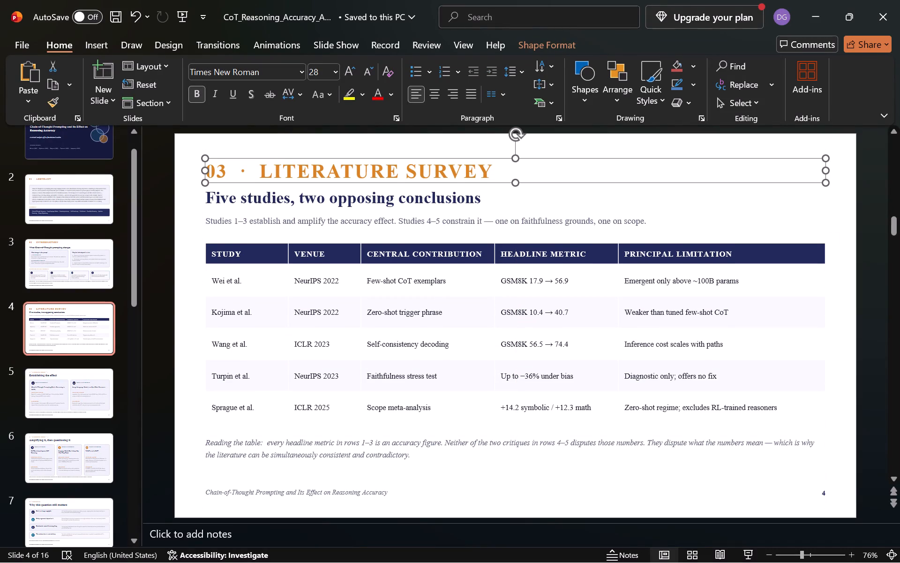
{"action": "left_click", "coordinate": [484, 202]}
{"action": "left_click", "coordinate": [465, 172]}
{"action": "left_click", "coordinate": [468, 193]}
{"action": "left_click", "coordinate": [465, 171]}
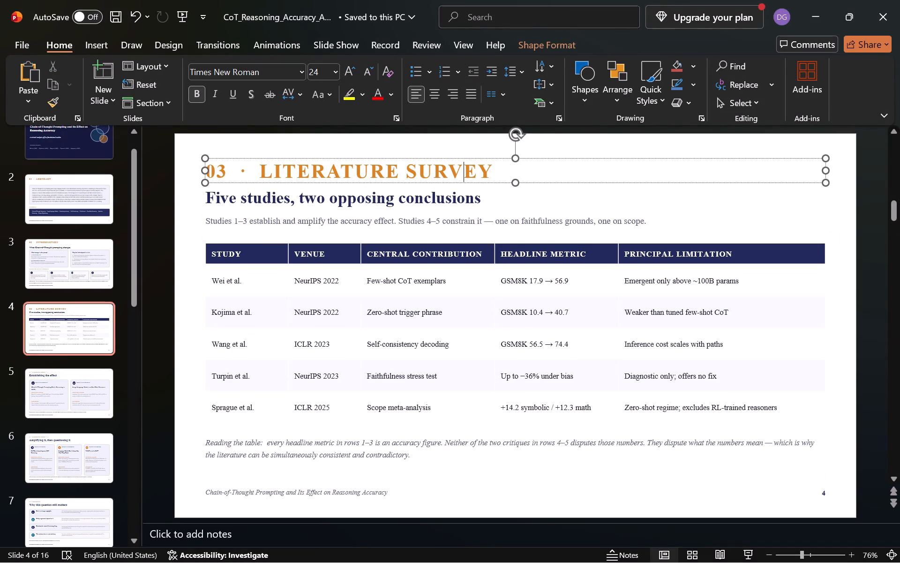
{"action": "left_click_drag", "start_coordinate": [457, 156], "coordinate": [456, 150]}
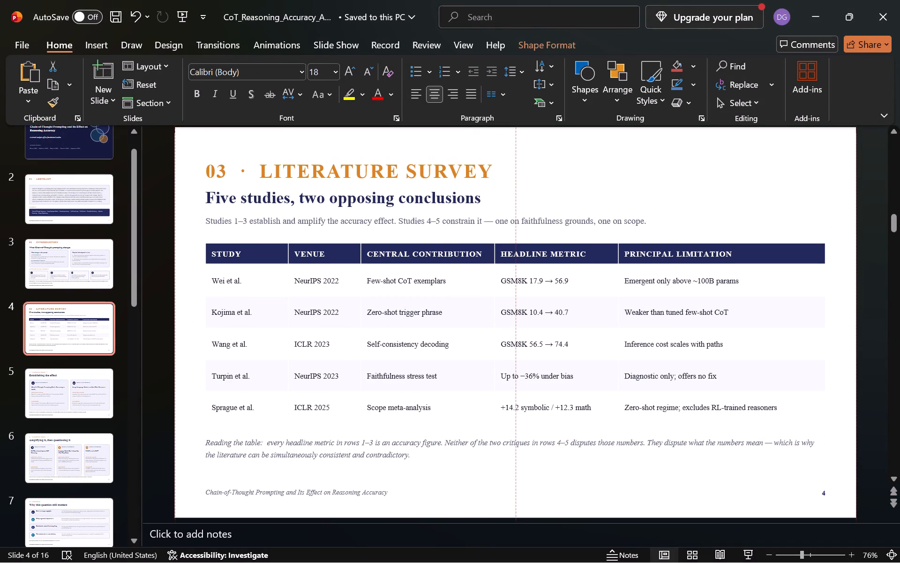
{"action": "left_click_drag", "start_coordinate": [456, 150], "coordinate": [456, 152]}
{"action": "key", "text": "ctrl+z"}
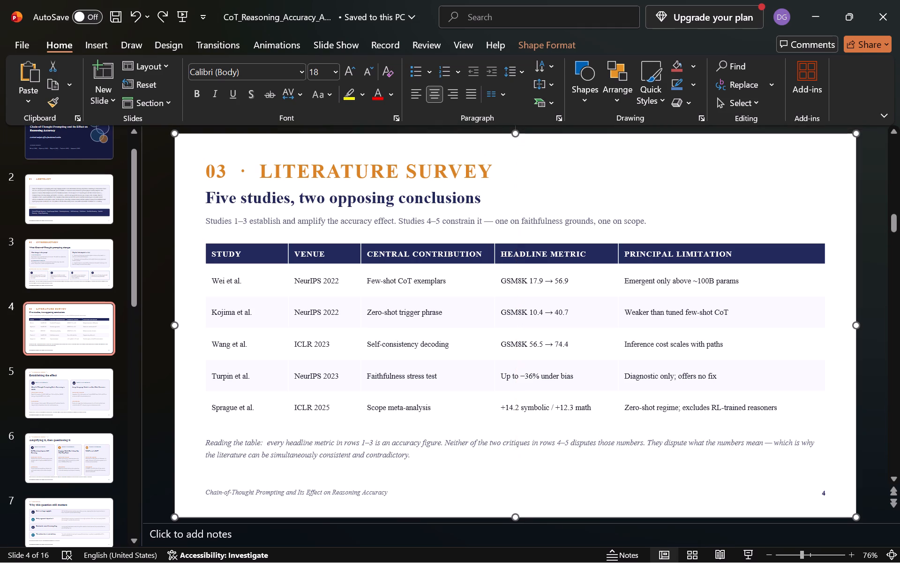
Move the "03 · LITERATURE SURVEY" heading on slide 4 slightly up, leaving a gap above the "Five studies, two opposing conclusions" subtitle.
{"action": "left_click", "coordinate": [439, 175]}
{"action": "left_click_drag", "start_coordinate": [437, 158], "coordinate": [435, 152]}
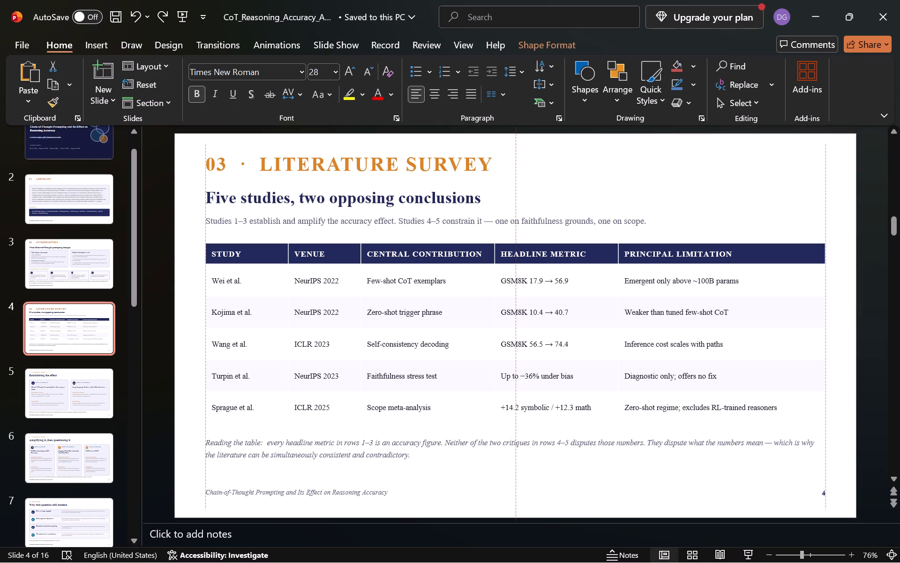
{"action": "left_click_drag", "start_coordinate": [435, 152], "coordinate": [435, 151]}
{"action": "left_click", "coordinate": [453, 233]}
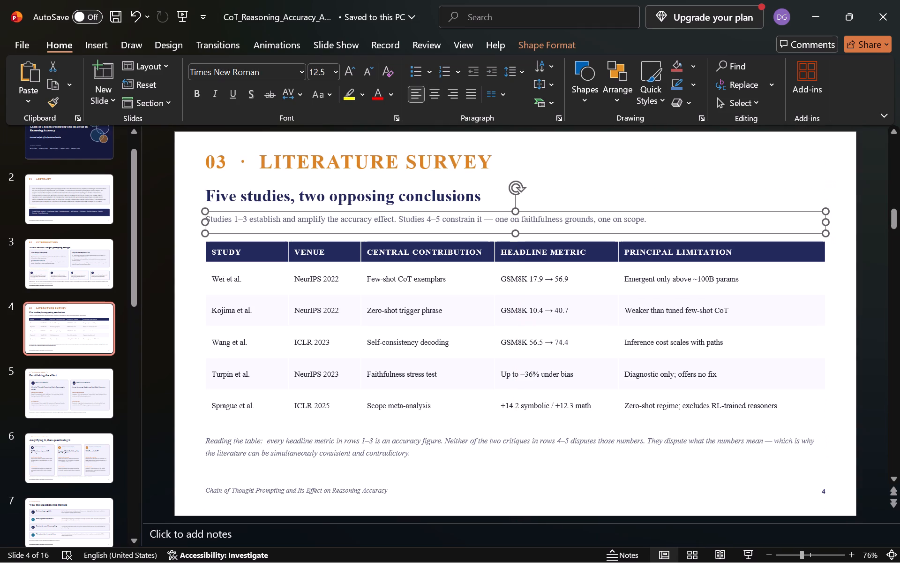
{"action": "left_click", "coordinate": [284, 158]}
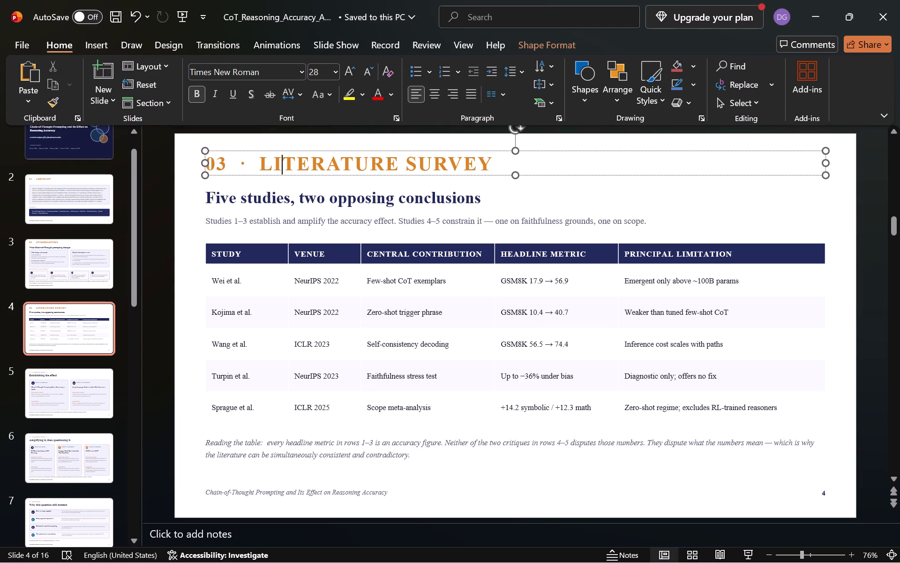
{"action": "left_click", "coordinate": [250, 193]}
On slide 5, set the "03 · LITERATURE SURVEY · I" section heading's font size to 28.
{"action": "scroll", "coordinate": [100, 305], "scroll_direction": "down", "scroll_amount": 1}
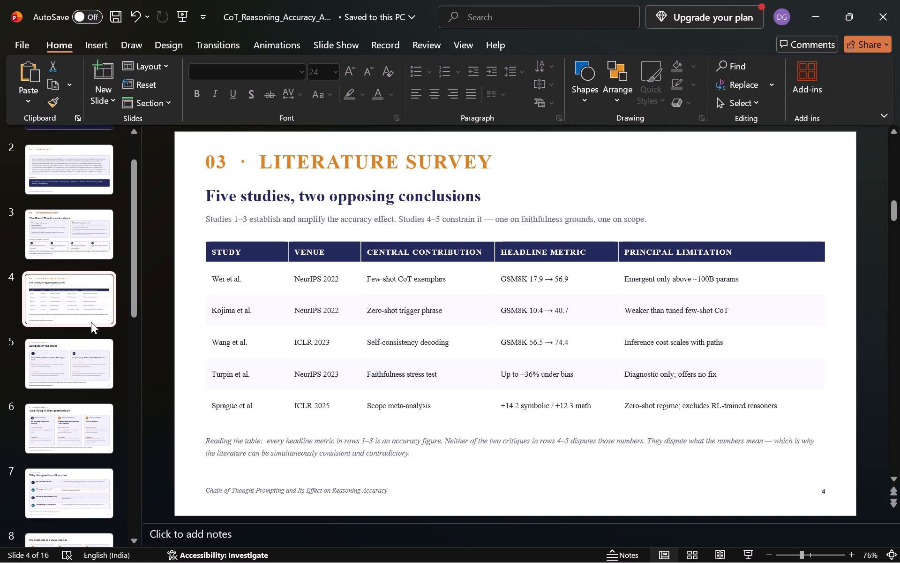
{"action": "scroll", "coordinate": [89, 326], "scroll_direction": "down", "scroll_amount": 1}
{"action": "left_click", "coordinate": [89, 324]}
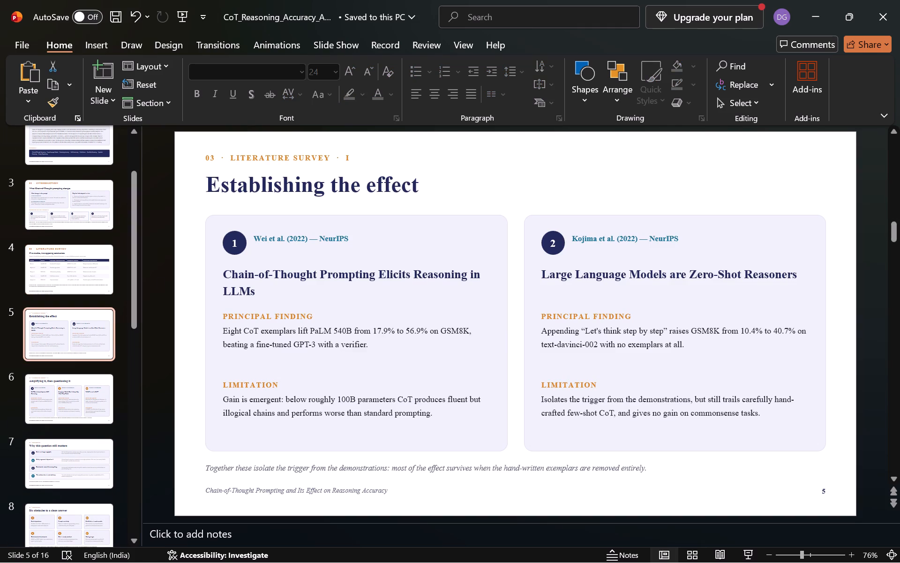
{"action": "left_click", "coordinate": [253, 151]}
{"action": "left_click", "coordinate": [254, 158]}
{"action": "key", "text": "ctrl+a"}
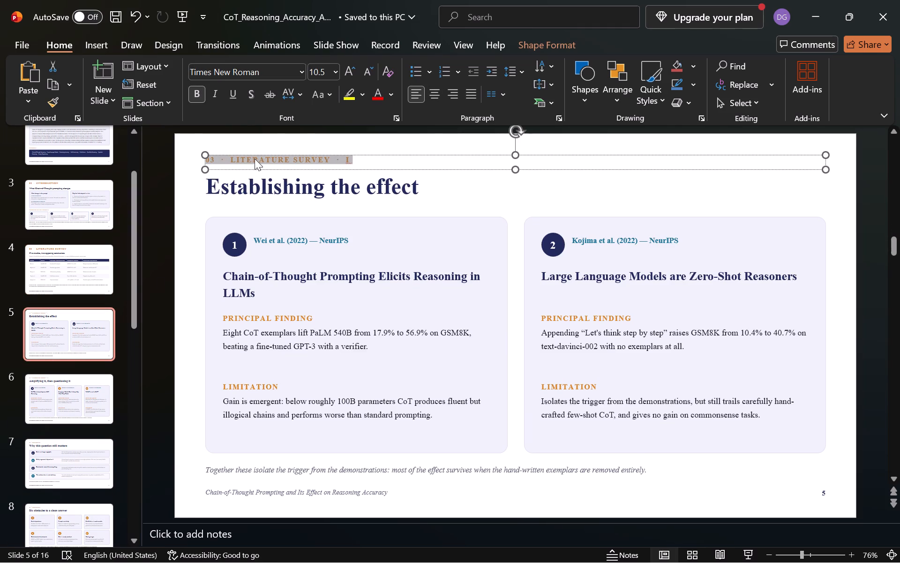
{"action": "left_click", "coordinate": [334, 74]}
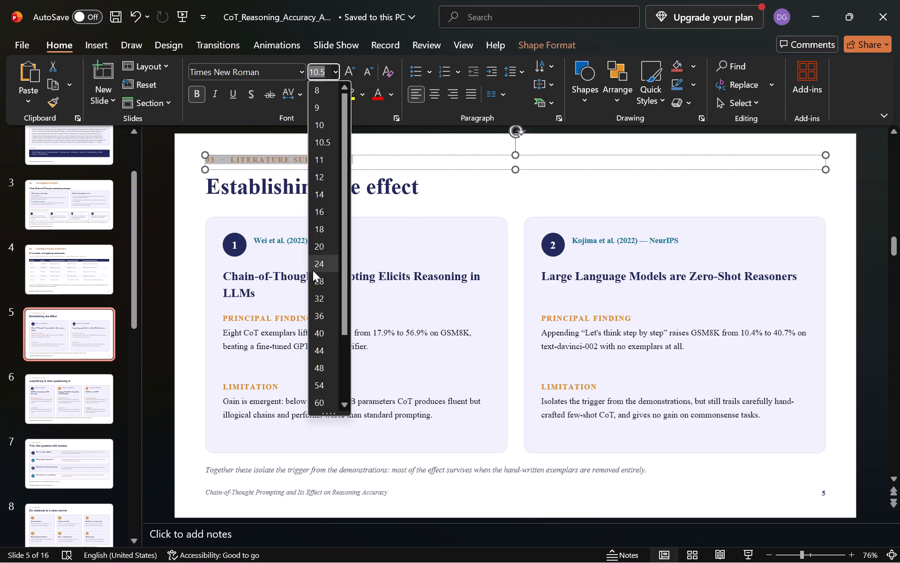
{"action": "left_click", "coordinate": [314, 276]}
Set the font size of the "Establishing the effect" title on slide 5 to 24.
{"action": "left_click", "coordinate": [332, 187]}
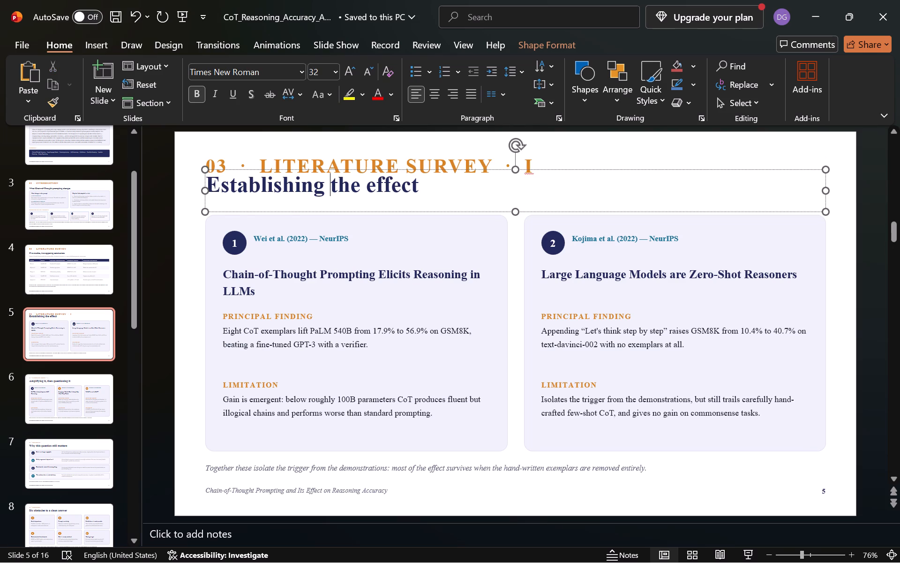
{"action": "key", "text": "ctrl+a"}
{"action": "left_click", "coordinate": [334, 71]}
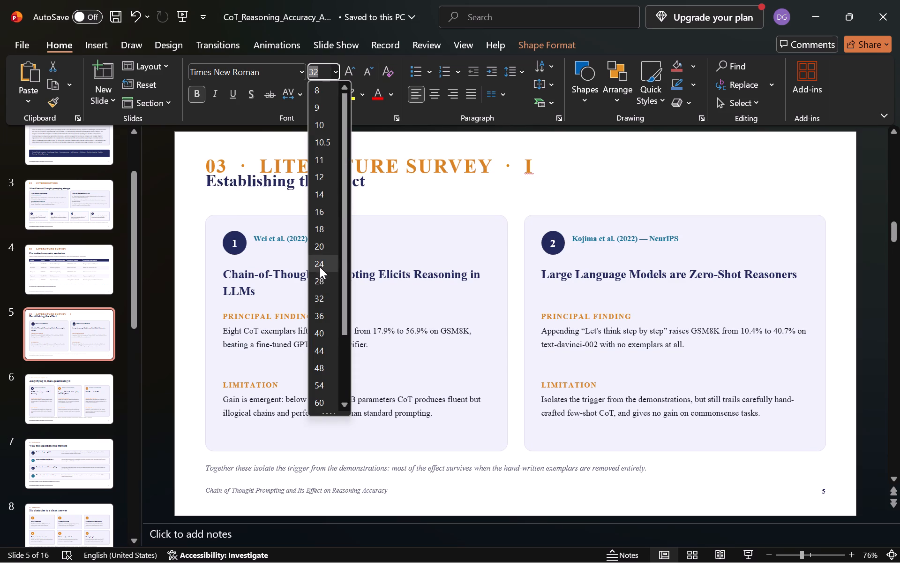
{"action": "left_click", "coordinate": [320, 267]}
Space out slide 5's headings by moving "Establishing the effect" down near the cards and the section heading slightly up.
{"action": "left_click", "coordinate": [331, 175]}
{"action": "left_click_drag", "start_coordinate": [346, 169], "coordinate": [344, 183]}
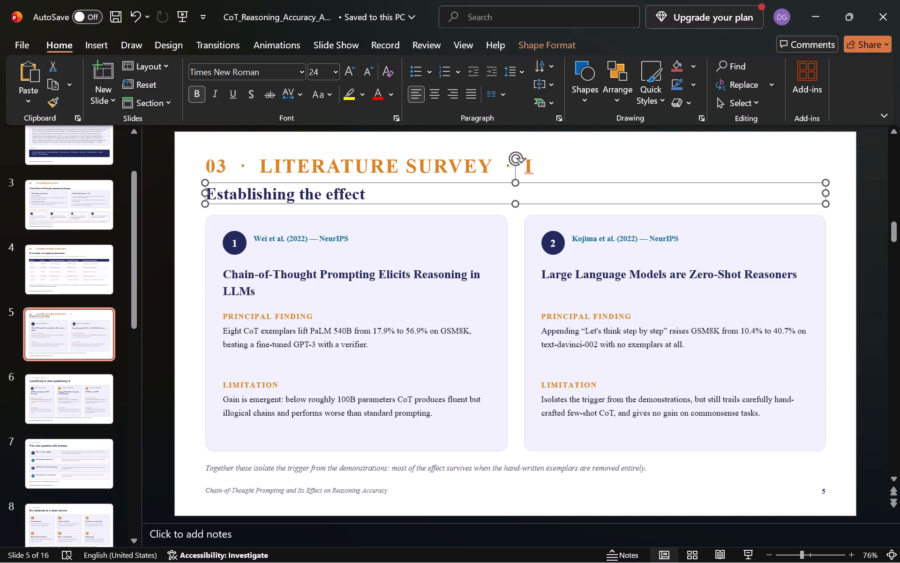
{"action": "left_click", "coordinate": [344, 165]}
{"action": "left_click_drag", "start_coordinate": [460, 156], "coordinate": [459, 151]}
On slide 6, set the "03 · LITERATURE SURVEY · II" section heading's font size to 28.
{"action": "scroll", "coordinate": [450, 229], "scroll_direction": "down", "scroll_amount": 1}
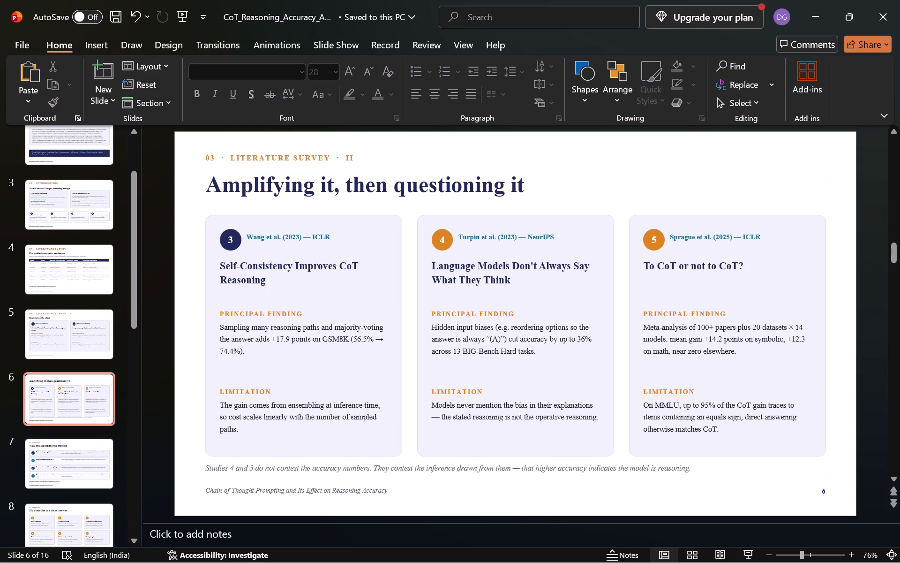
{"action": "scroll", "coordinate": [450, 229], "scroll_direction": "up", "scroll_amount": 1}
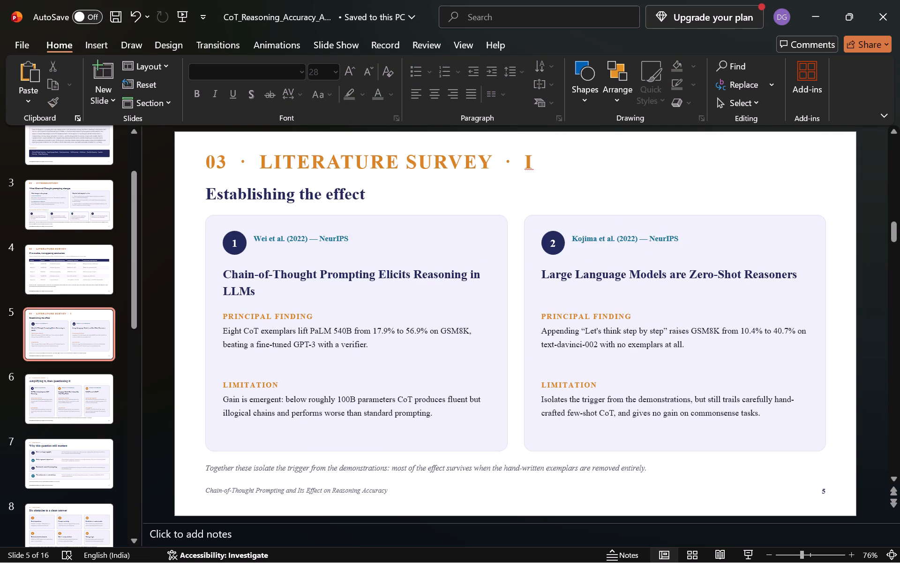
{"action": "scroll", "coordinate": [374, 218], "scroll_direction": "down", "scroll_amount": 1}
{"action": "left_click", "coordinate": [318, 159]}
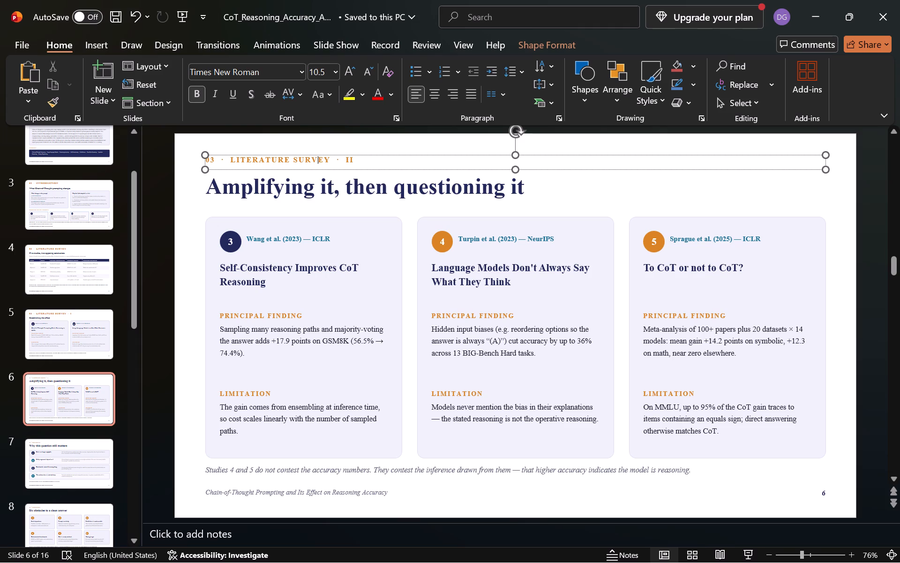
{"action": "key", "text": "ctrl+a"}
{"action": "left_click", "coordinate": [338, 75]}
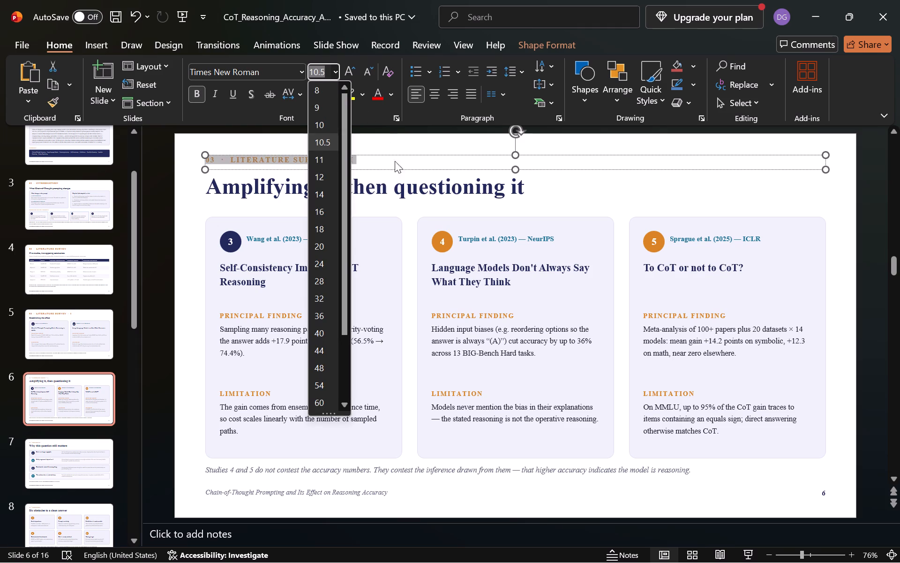
{"action": "left_click", "coordinate": [331, 276]}
Set the font size of the "Amplifying it, then questioning it" title on slide 6 to 24.
{"action": "left_click", "coordinate": [331, 190]}
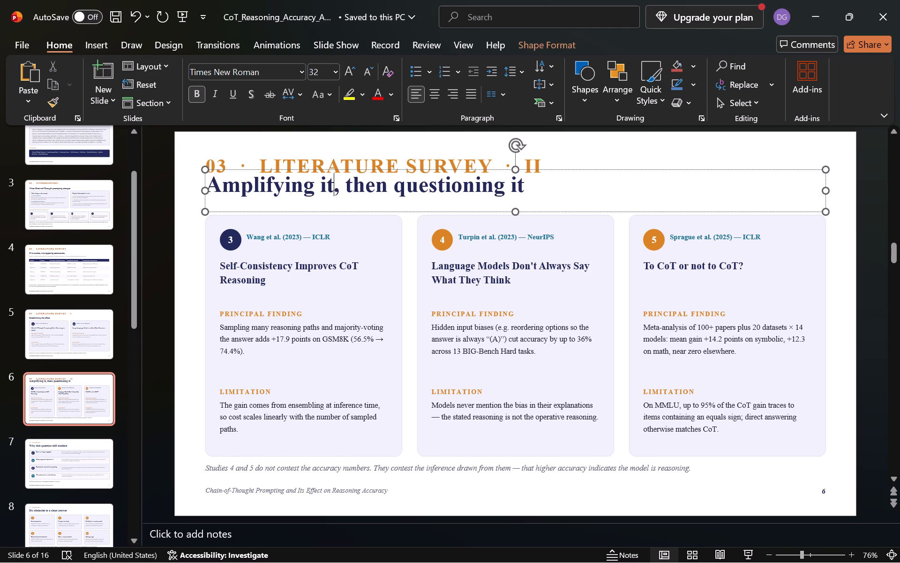
{"action": "key", "text": "ctrl+a"}
{"action": "left_click", "coordinate": [333, 77]}
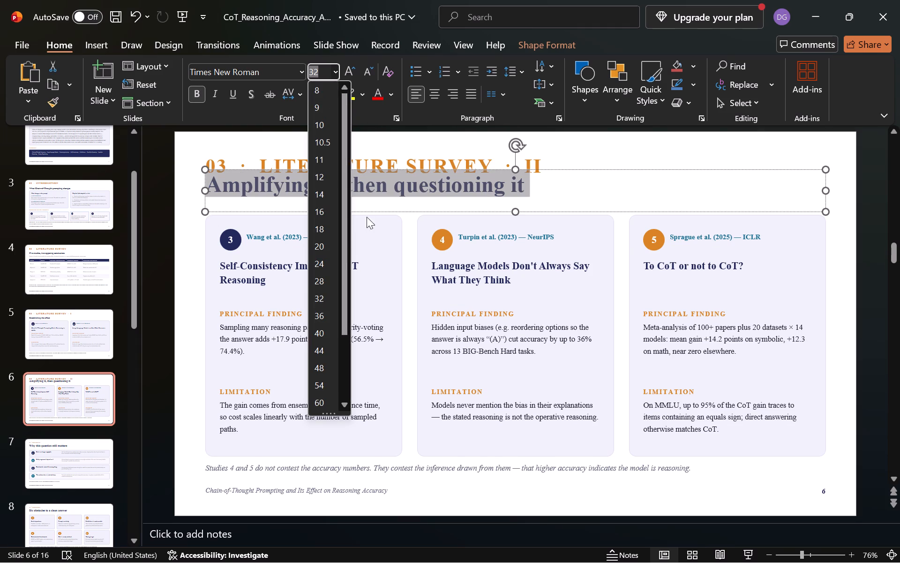
{"action": "left_click", "coordinate": [332, 260]}
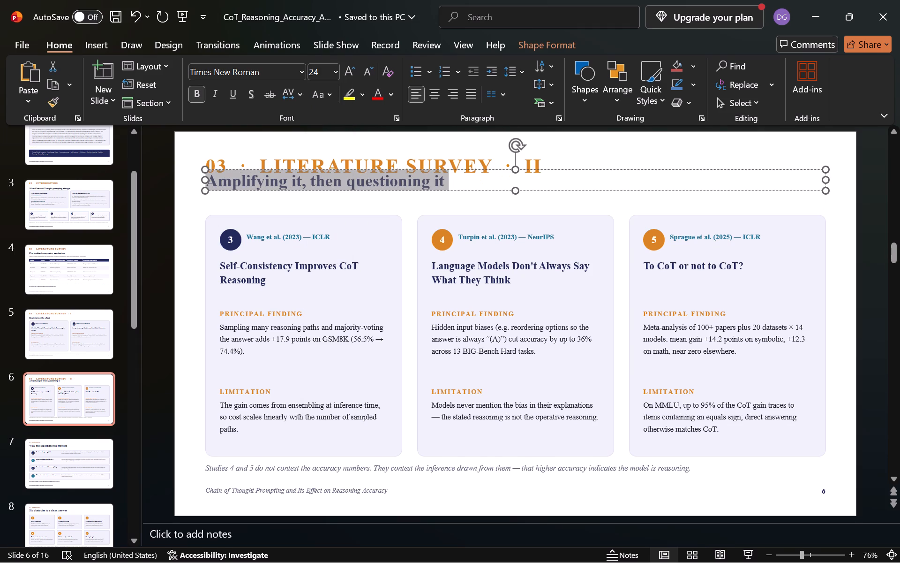
Space out slide 6's headings by moving "Amplifying it, then questioning it" down near the cards and the section heading slightly up.
{"action": "left_click_drag", "start_coordinate": [364, 168], "coordinate": [364, 182]}
{"action": "left_click", "coordinate": [364, 165]}
{"action": "left_click", "coordinate": [366, 154]}
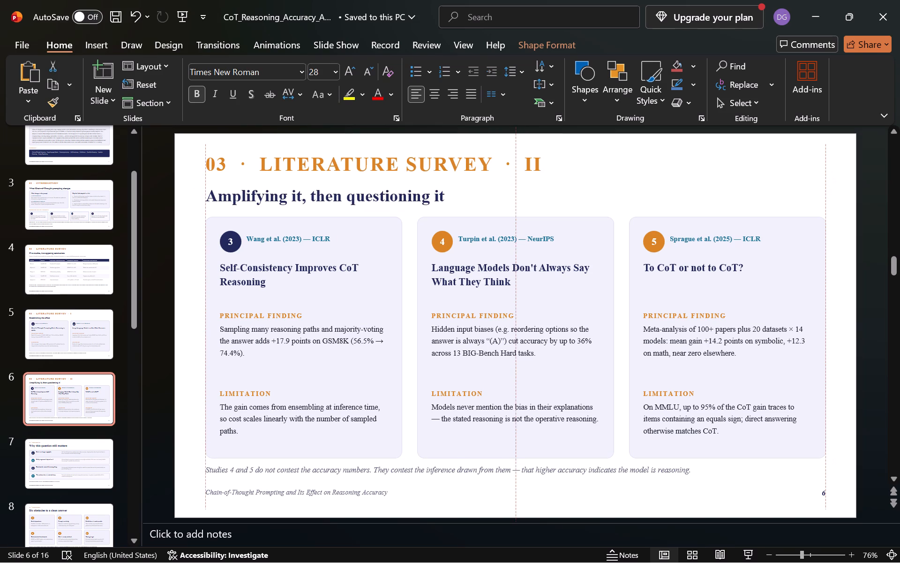
{"action": "left_click", "coordinate": [368, 196]}
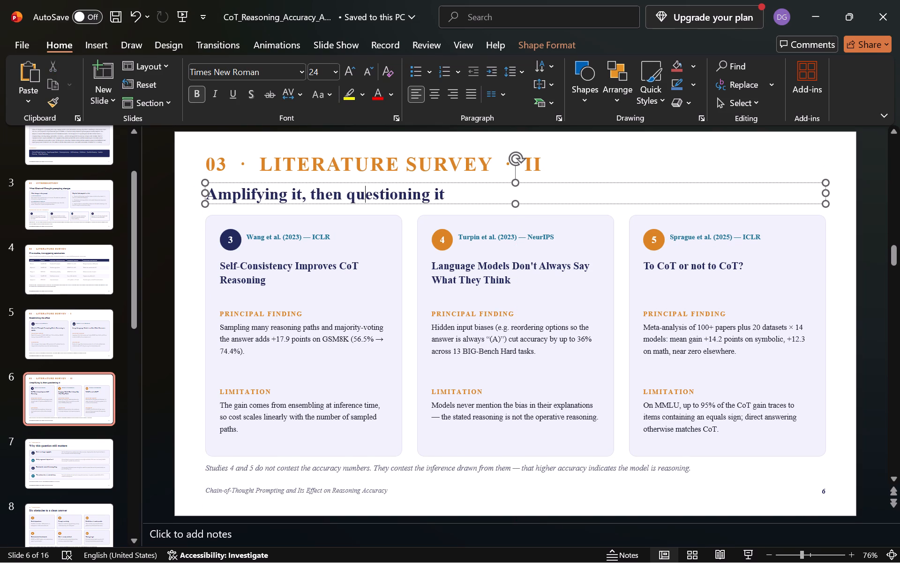
On slide 7, set the "04 · MOTIVATION" section heading's font size to 28.
{"action": "scroll", "coordinate": [368, 196], "scroll_direction": "down", "scroll_amount": 1}
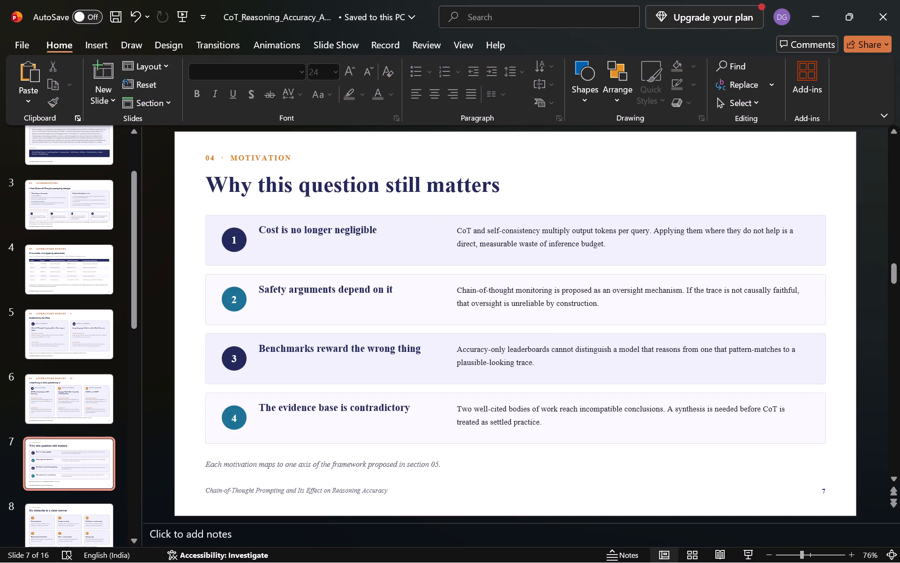
{"action": "left_click", "coordinate": [286, 162]}
{"action": "key", "text": "ctrl+a"}
{"action": "left_click", "coordinate": [286, 162]}
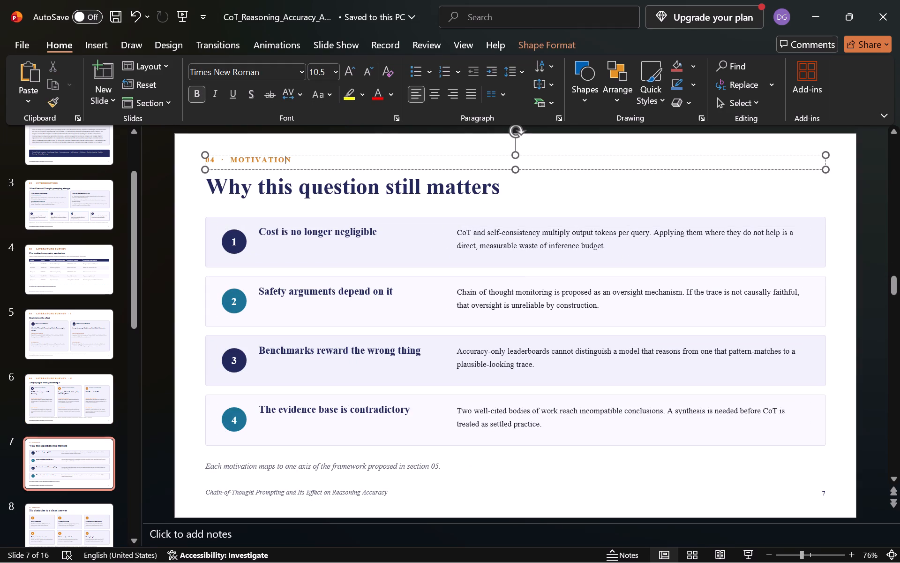
{"action": "key", "text": "ctrl+a"}
{"action": "left_click", "coordinate": [334, 77]}
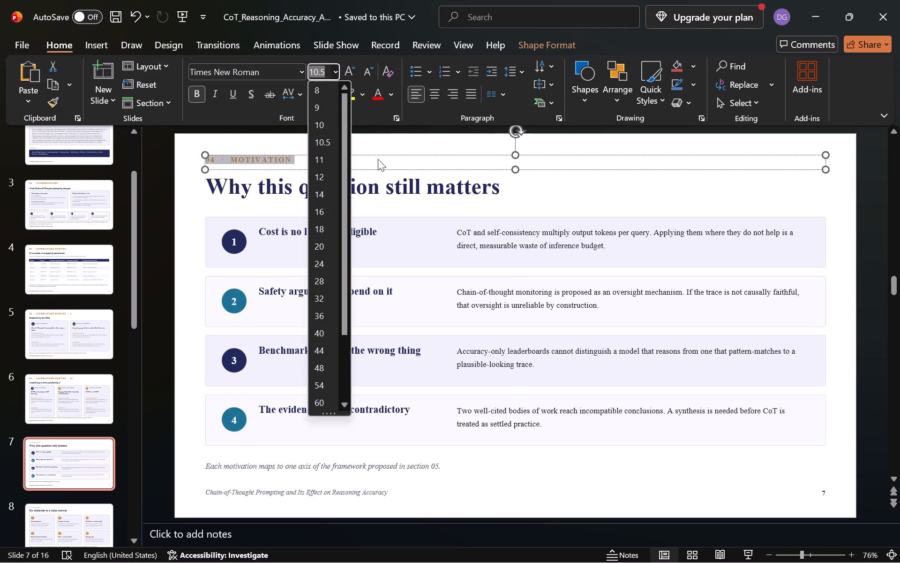
{"action": "left_click", "coordinate": [324, 278]}
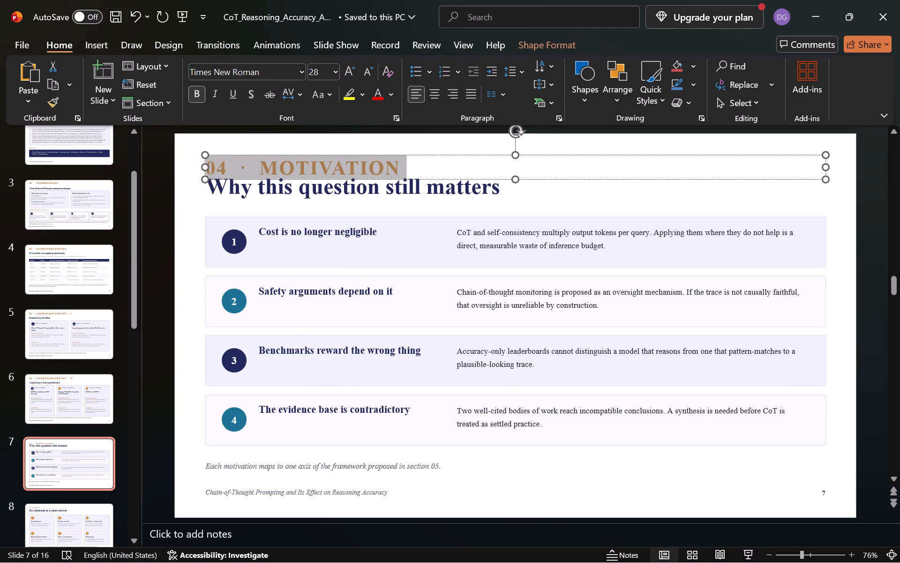
Set the font size of the "Why this question still matters" title on slide 7 to 24.
{"action": "left_click", "coordinate": [328, 193]}
{"action": "key", "text": "ctrl+a"}
{"action": "left_click", "coordinate": [337, 76]}
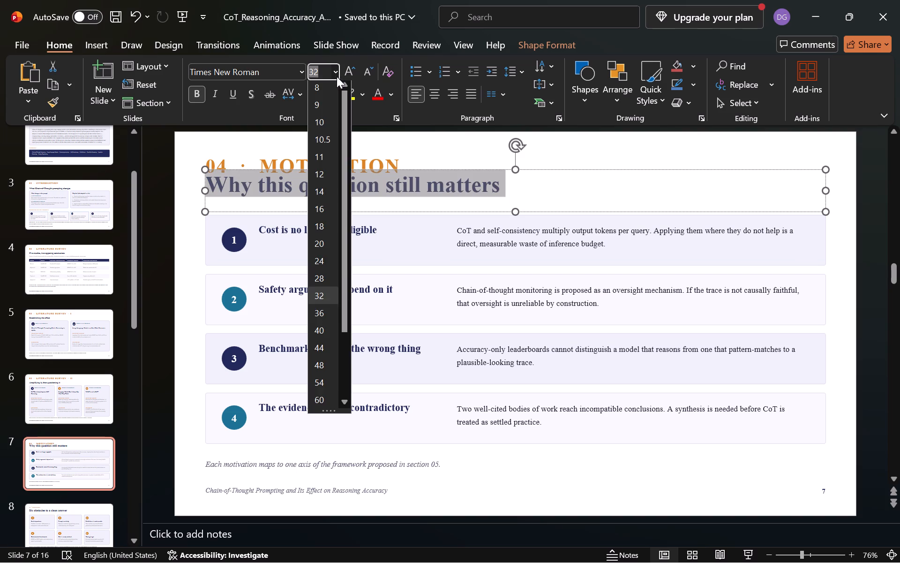
{"action": "left_click", "coordinate": [329, 269]}
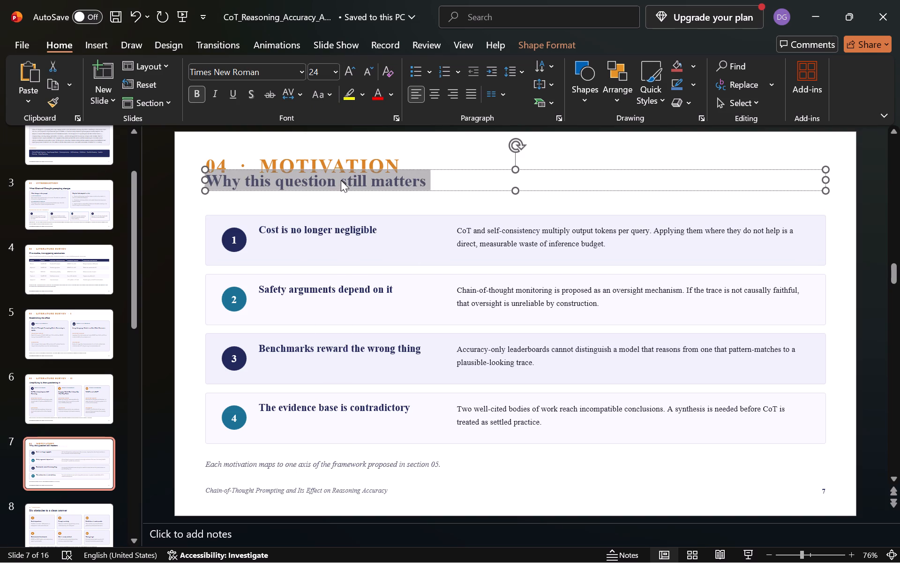
Separate slide 7's headings: raise the section heading slightly and place "Why this question still matters" midway between it and the first row.
{"action": "left_click", "coordinate": [341, 180]}
{"action": "left_click_drag", "start_coordinate": [345, 169], "coordinate": [345, 186]}
{"action": "left_click", "coordinate": [342, 167]}
{"action": "left_click", "coordinate": [339, 154]}
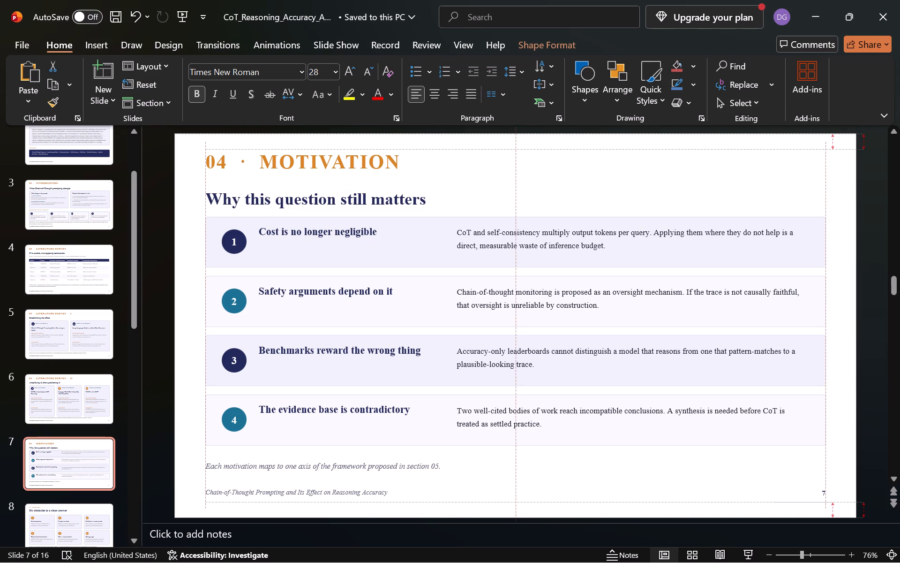
{"action": "left_click", "coordinate": [337, 187]}
{"action": "left_click", "coordinate": [333, 202]}
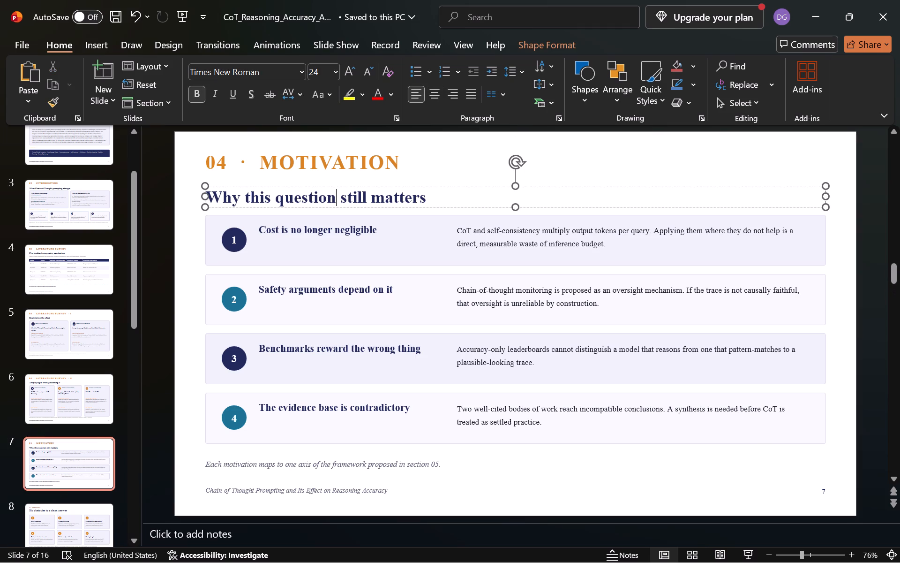
{"action": "left_click_drag", "start_coordinate": [336, 187], "coordinate": [336, 182]}
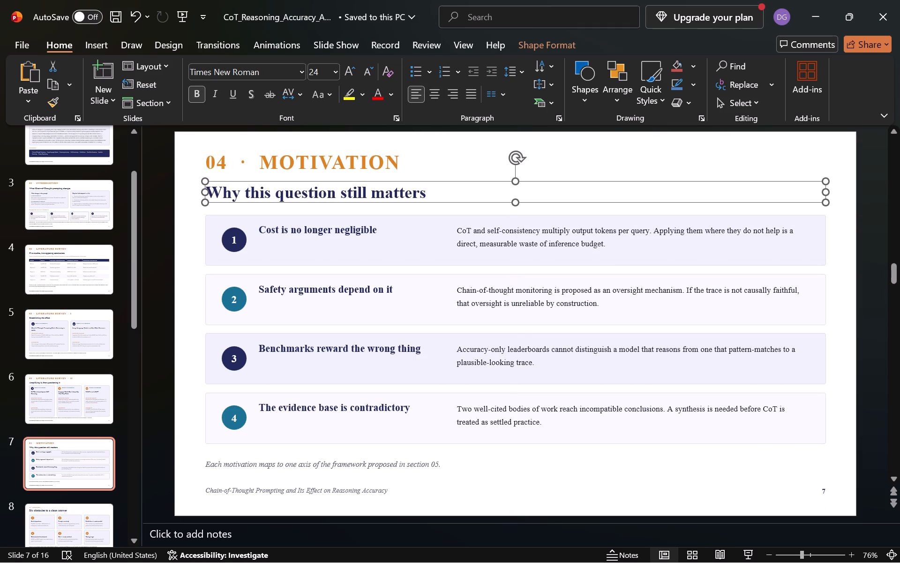
On slide 8, set the "04 · CHALLENGES" section heading's font size to 28.
{"action": "scroll", "coordinate": [212, 280], "scroll_direction": "down", "scroll_amount": 1}
{"action": "left_click", "coordinate": [265, 162]}
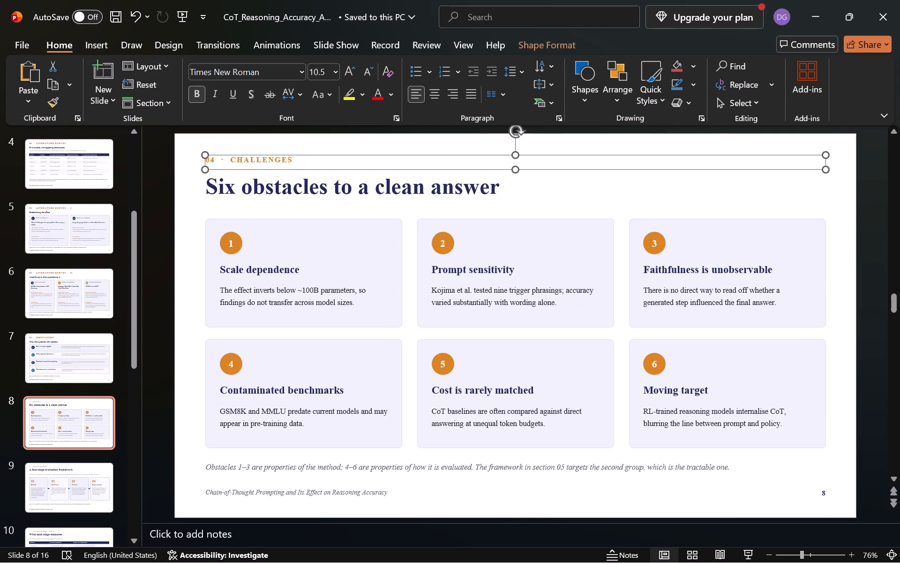
{"action": "key", "text": "ctrl+a"}
{"action": "left_click", "coordinate": [265, 159]}
{"action": "key", "text": "ctrl+a"}
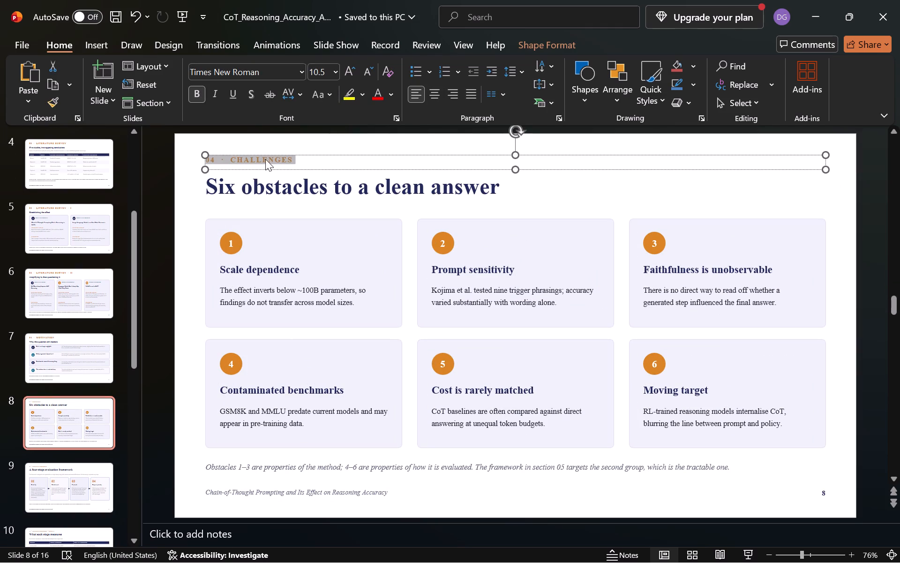
{"action": "left_click", "coordinate": [333, 71]}
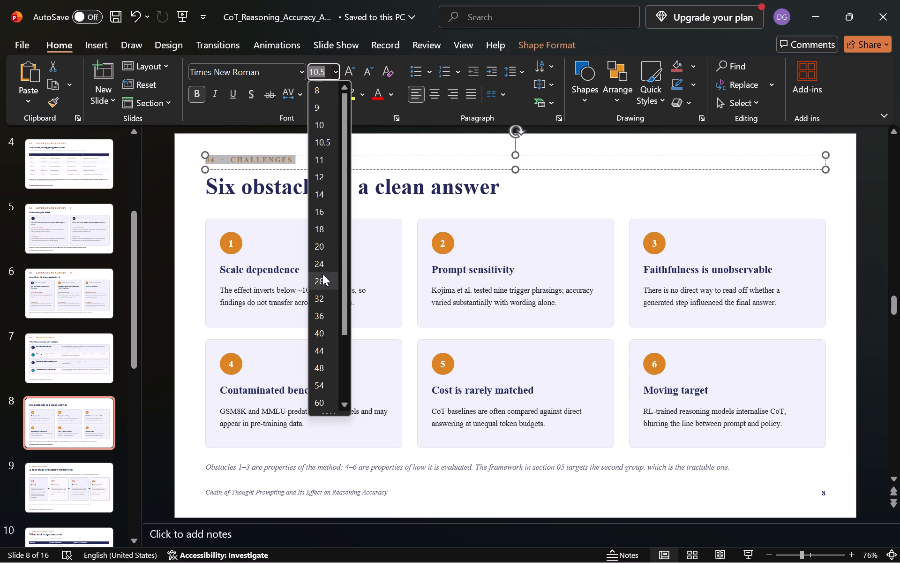
{"action": "left_click", "coordinate": [321, 287]}
Set the font size of the "Six obstacles to a clean answer" title on slide 8 to 24.
{"action": "left_click", "coordinate": [321, 197]}
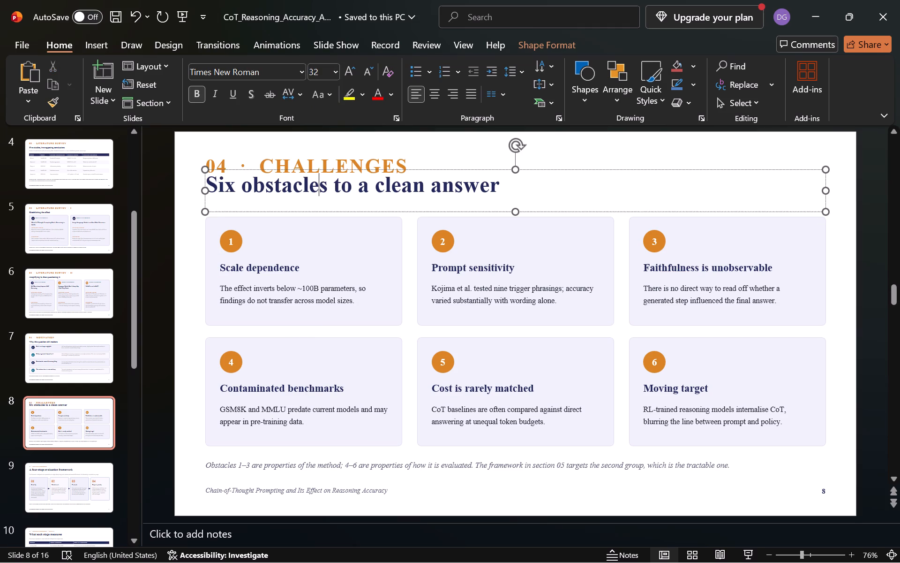
{"action": "key", "text": "ctrl+a"}
{"action": "left_click", "coordinate": [331, 73]}
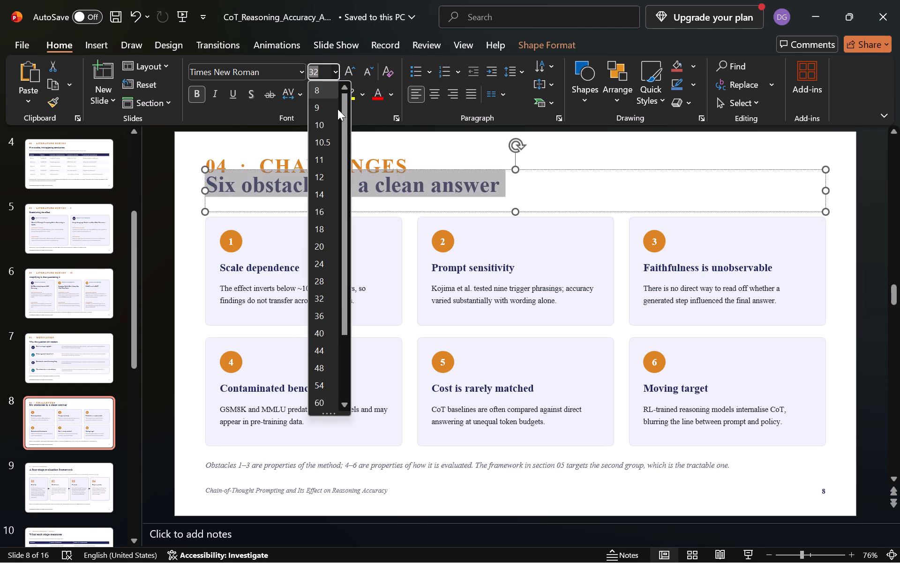
{"action": "left_click", "coordinate": [324, 261]}
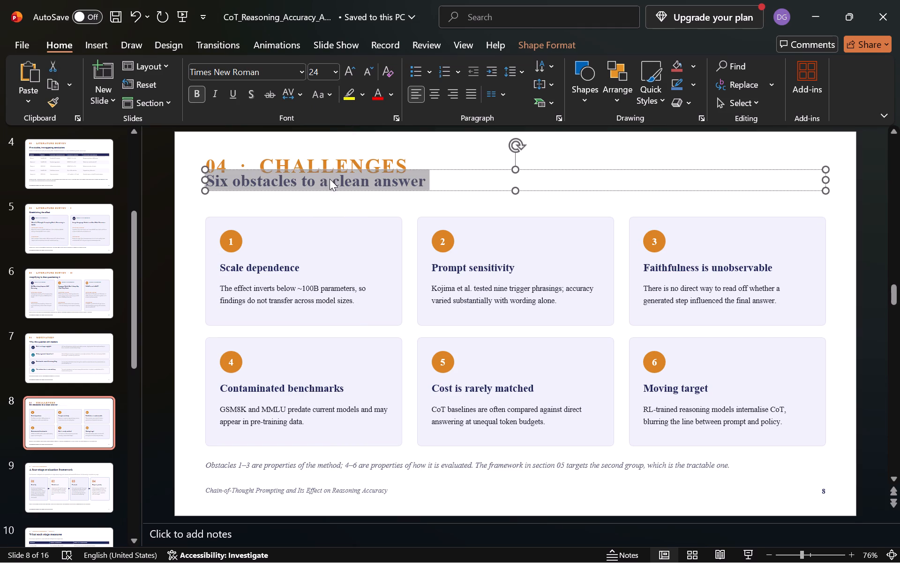
Move slide 8's "Six obstacles to a clean answer" title down, clear of the section heading and just above the cards.
{"action": "left_click_drag", "start_coordinate": [332, 168], "coordinate": [331, 182]}
{"action": "left_click", "coordinate": [334, 166]}
{"action": "left_click", "coordinate": [193, 188]}
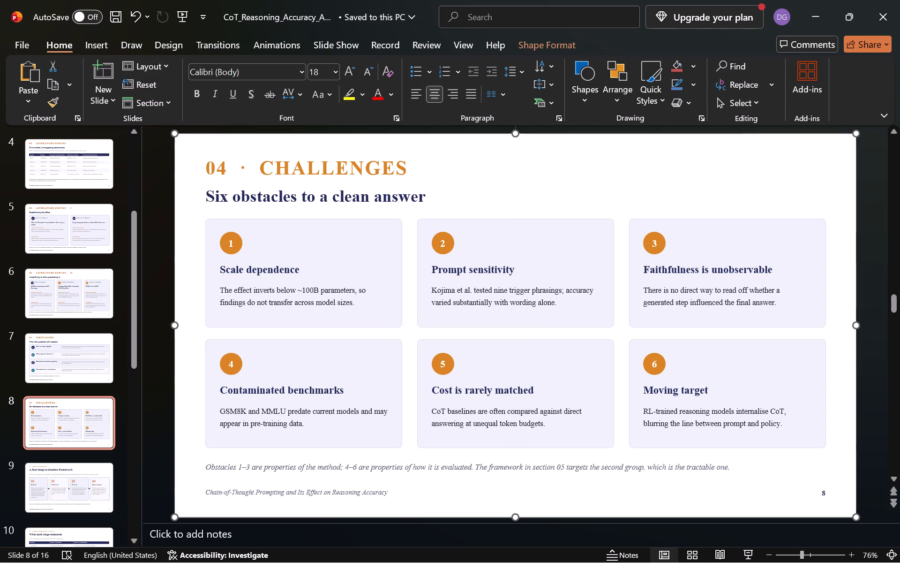
Review the heading sizes and spacing on slides 1 to 5 for consistency.
{"action": "scroll", "coordinate": [210, 184], "scroll_direction": "up", "scroll_amount": 2}
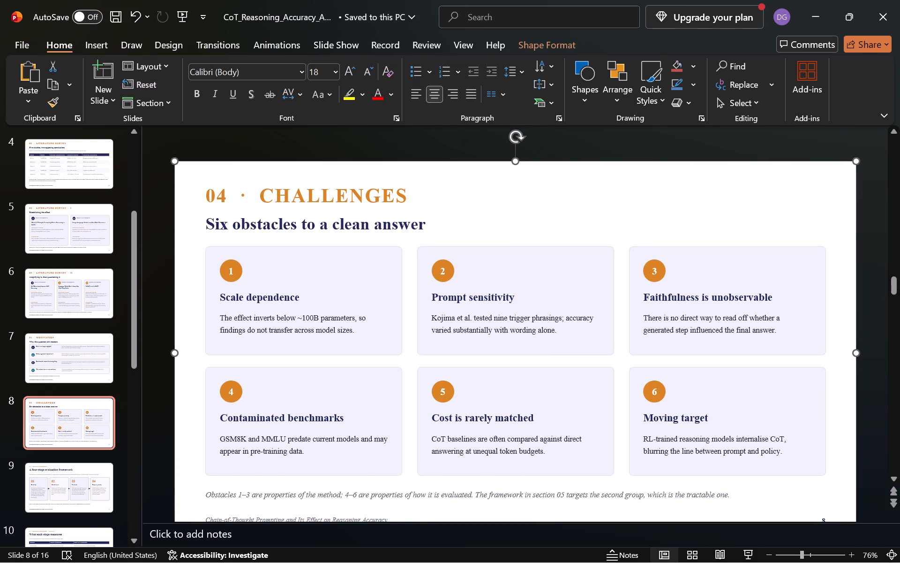
{"action": "scroll", "coordinate": [211, 184], "scroll_direction": "up", "scroll_amount": 7}
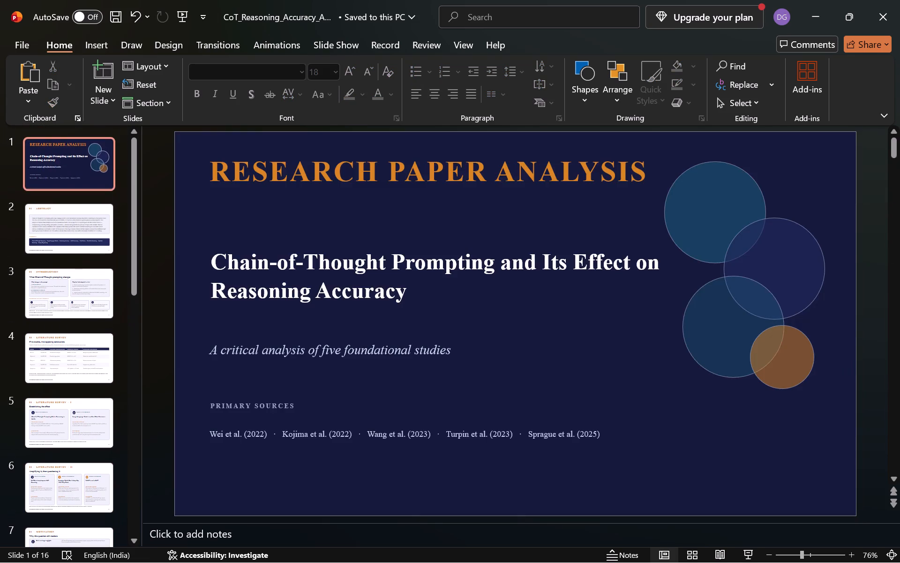
{"action": "scroll", "coordinate": [211, 184], "scroll_direction": "down", "scroll_amount": 2}
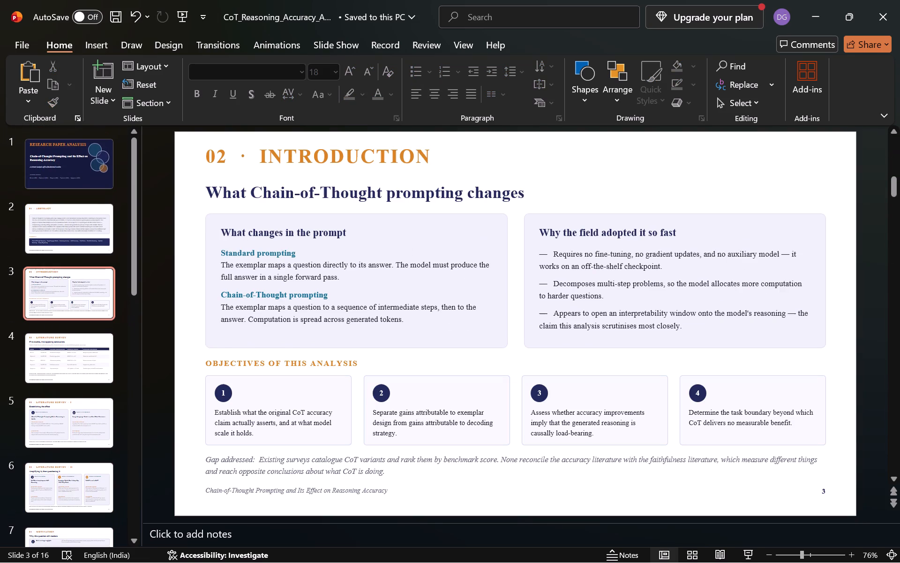
{"action": "scroll", "coordinate": [232, 178], "scroll_direction": "down", "scroll_amount": 2}
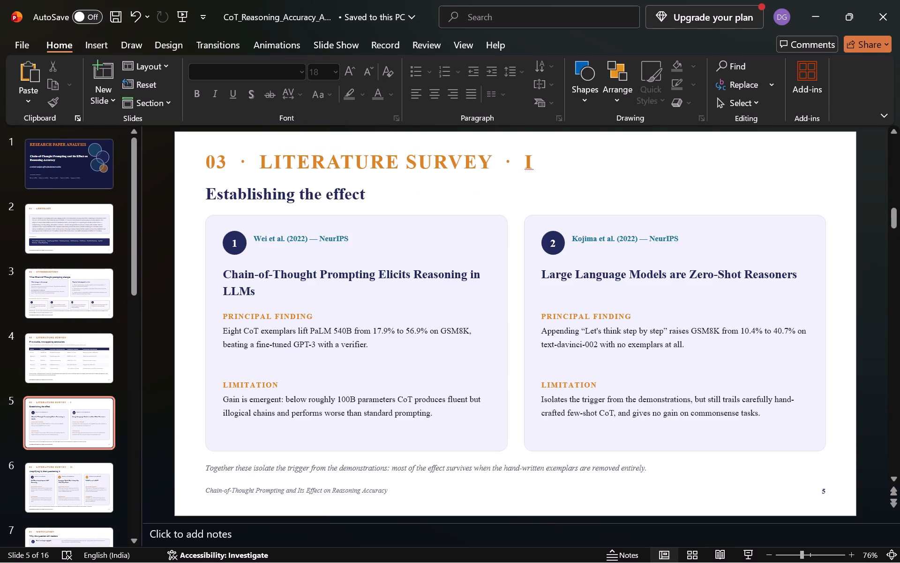
{"action": "scroll", "coordinate": [232, 178], "scroll_direction": "up", "scroll_amount": 1}
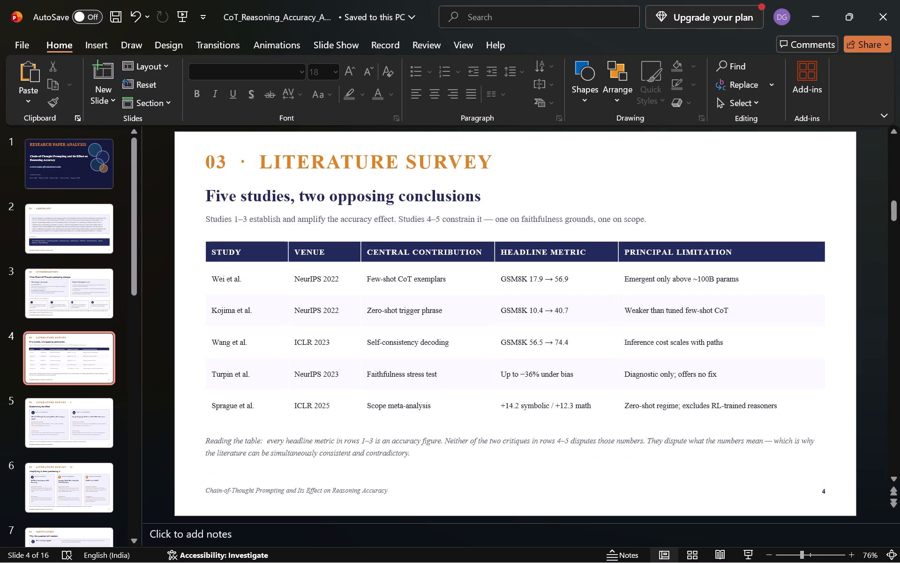
On slide 3, move the "02 · INTRODUCTION" section heading slightly down toward the slide title.
{"action": "scroll", "coordinate": [232, 178], "scroll_direction": "up", "scroll_amount": 1}
{"action": "left_click", "coordinate": [245, 159]}
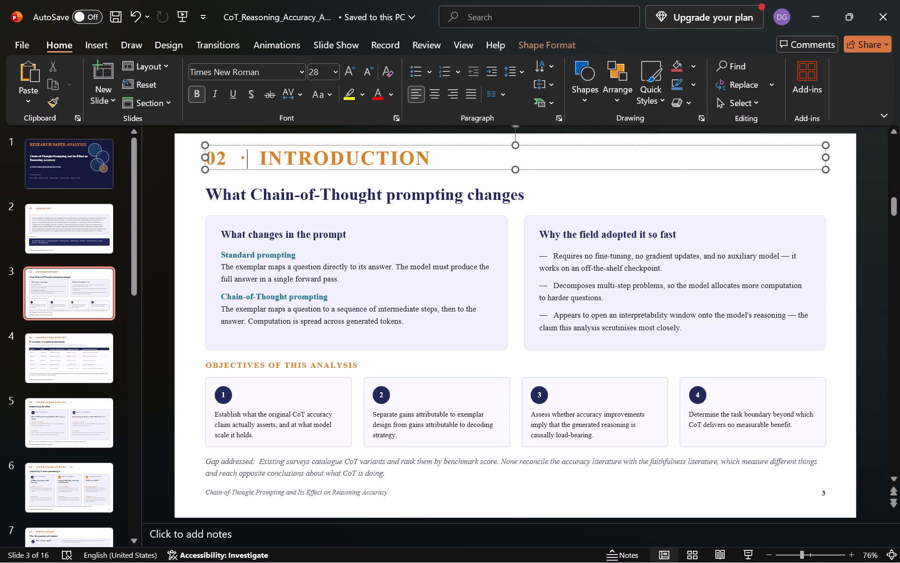
{"action": "left_click", "coordinate": [255, 145]}
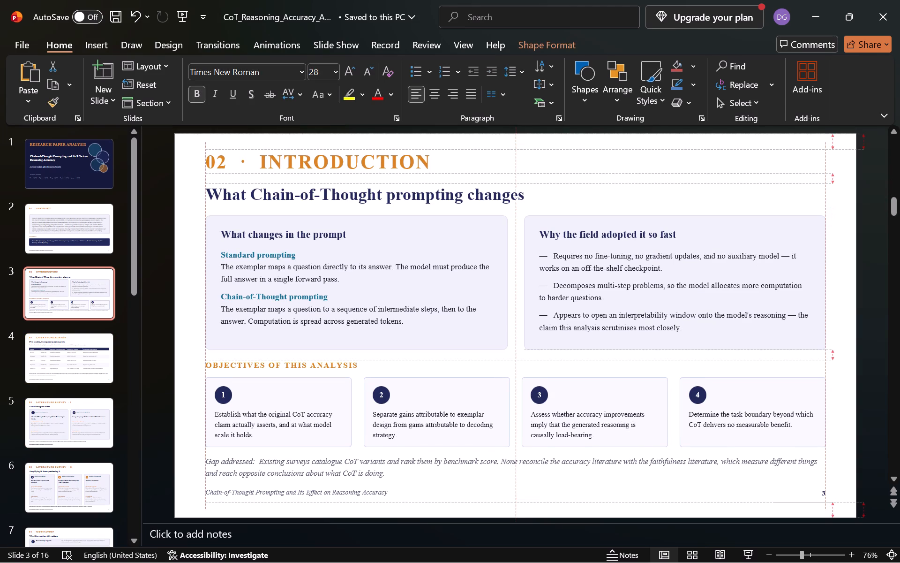
On slide 2, apply font size 28 to the whole "01 · ABSTRACT" section heading.
{"action": "scroll", "coordinate": [251, 165], "scroll_direction": "up", "scroll_amount": 2}
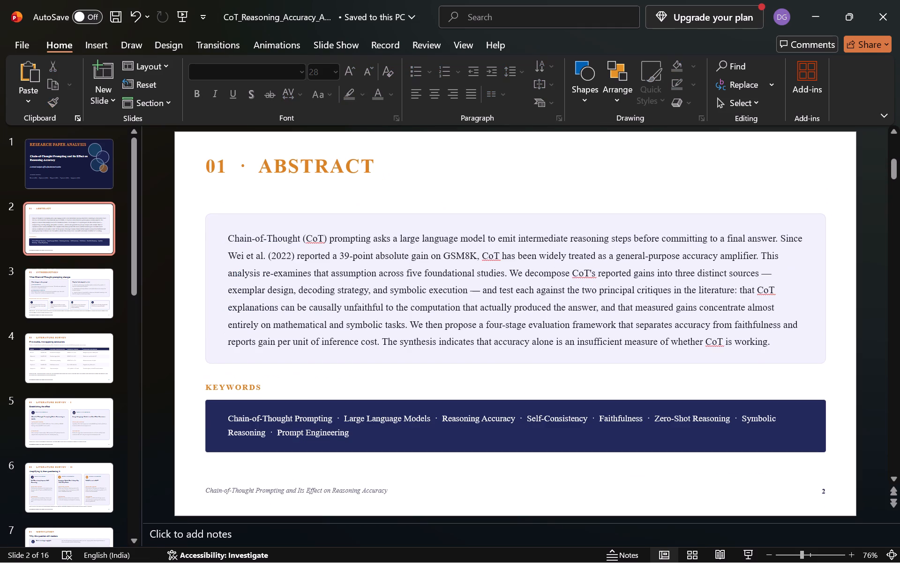
{"action": "scroll", "coordinate": [251, 165], "scroll_direction": "down", "scroll_amount": 3}
{"action": "scroll", "coordinate": [251, 165], "scroll_direction": "up", "scroll_amount": 1}
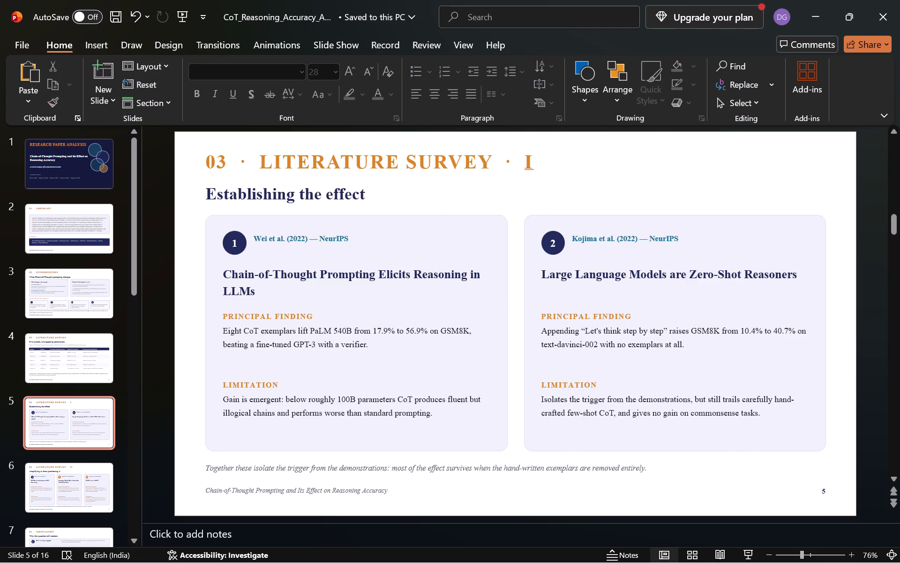
{"action": "scroll", "coordinate": [251, 165], "scroll_direction": "up", "scroll_amount": 2}
{"action": "left_click", "coordinate": [251, 165]}
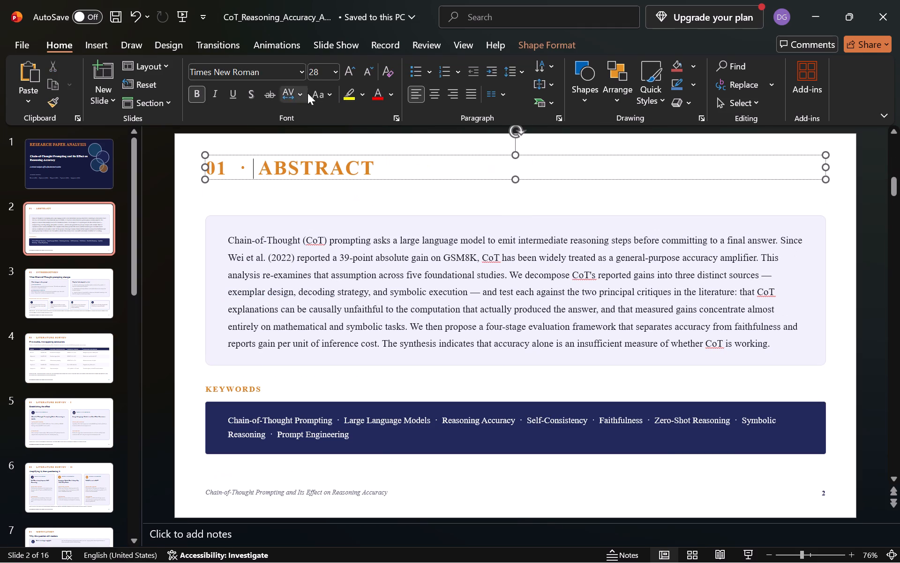
{"action": "key", "text": "ctrl+a"}
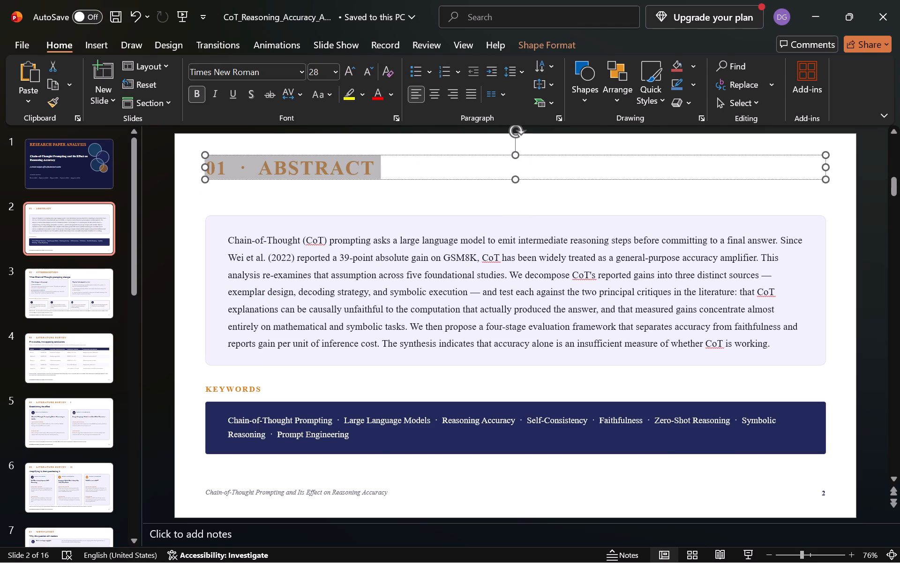
{"action": "left_click", "coordinate": [335, 69]}
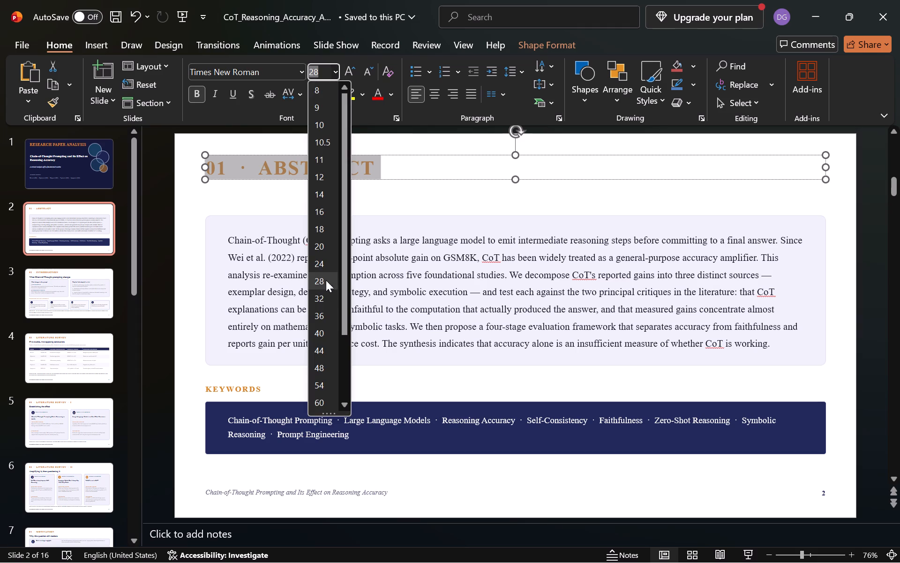
{"action": "left_click", "coordinate": [326, 280]}
{"action": "left_click", "coordinate": [381, 194]}
{"action": "left_click", "coordinate": [371, 177]}
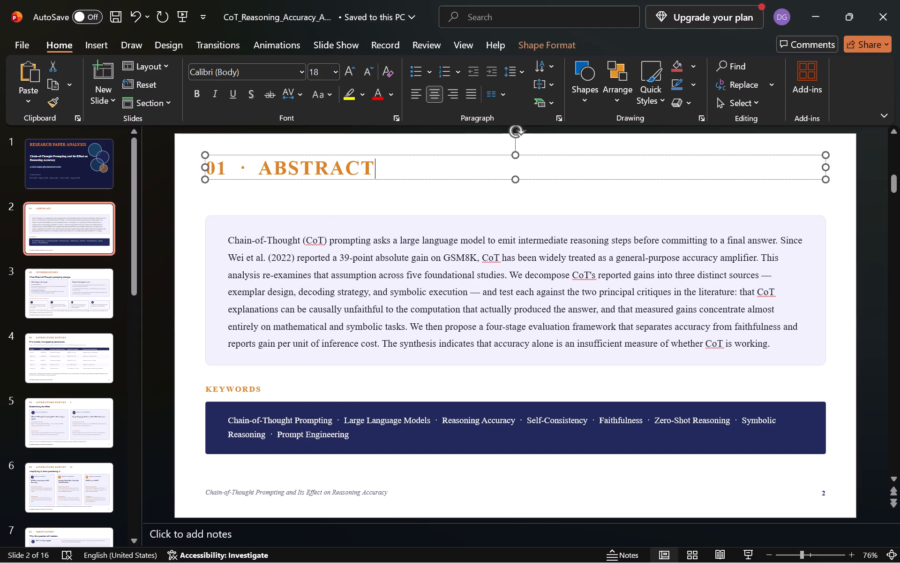
Compare the heading sizes and spacing across slides 3 to 8.
{"action": "scroll", "coordinate": [371, 177], "scroll_direction": "down", "scroll_amount": 2}
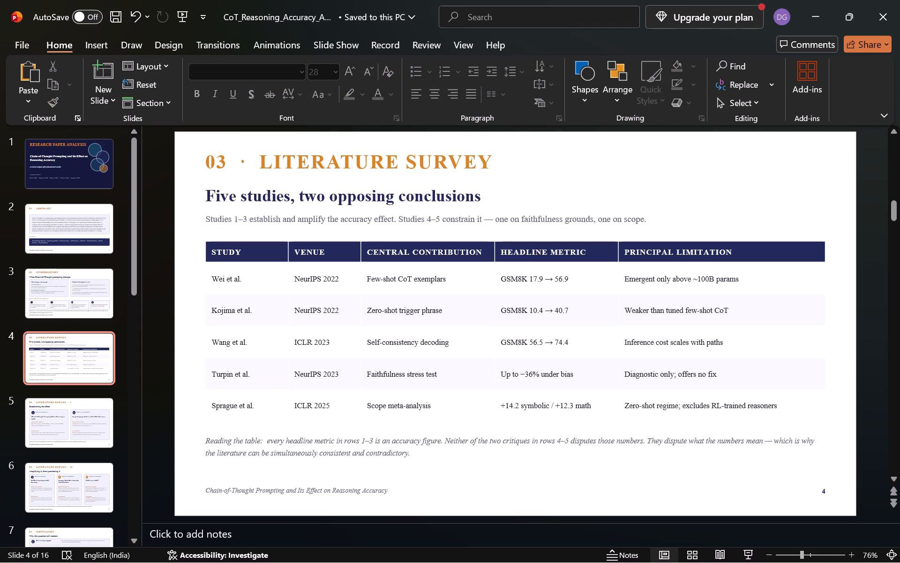
{"action": "scroll", "coordinate": [371, 177], "scroll_direction": "down", "scroll_amount": 1}
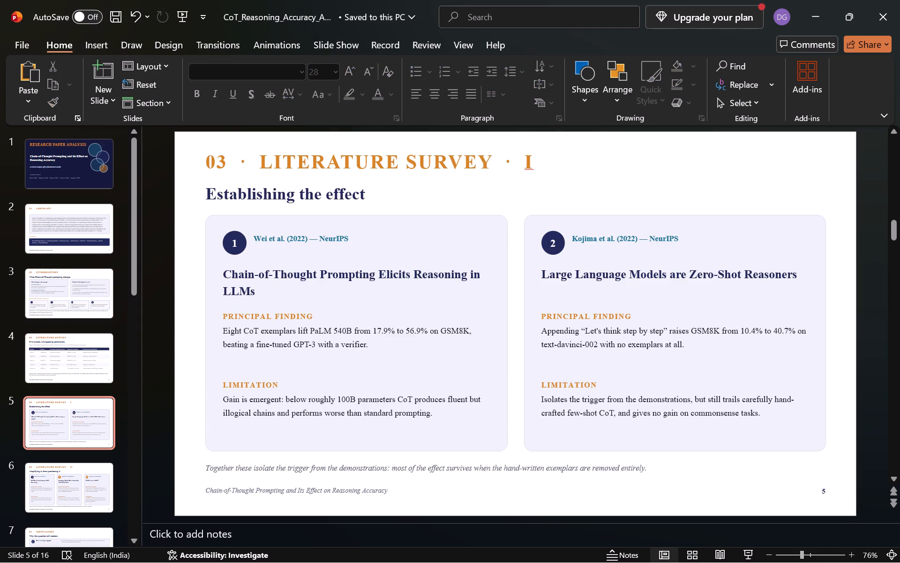
{"action": "scroll", "coordinate": [371, 177], "scroll_direction": "up", "scroll_amount": 1}
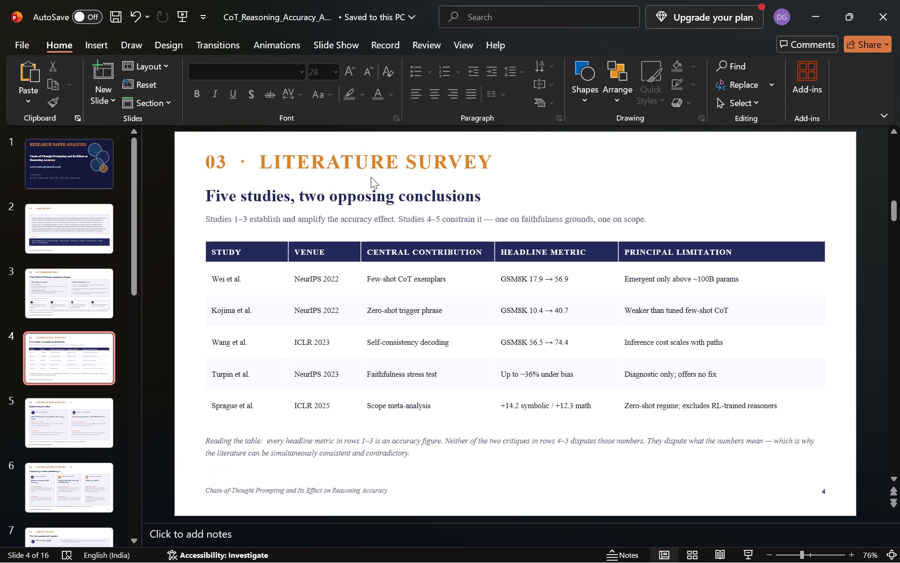
{"action": "scroll", "coordinate": [371, 177], "scroll_direction": "down", "scroll_amount": 1}
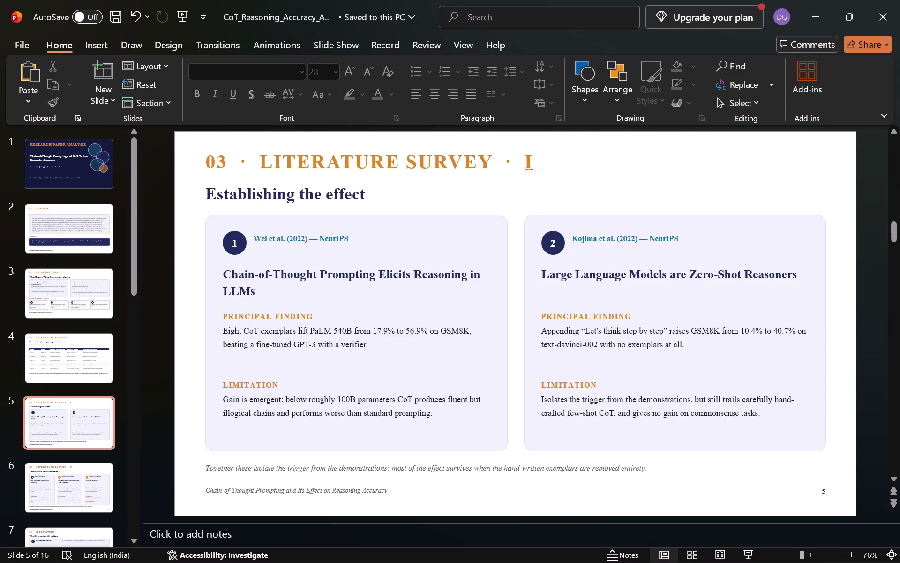
{"action": "scroll", "coordinate": [371, 177], "scroll_direction": "down", "scroll_amount": 1}
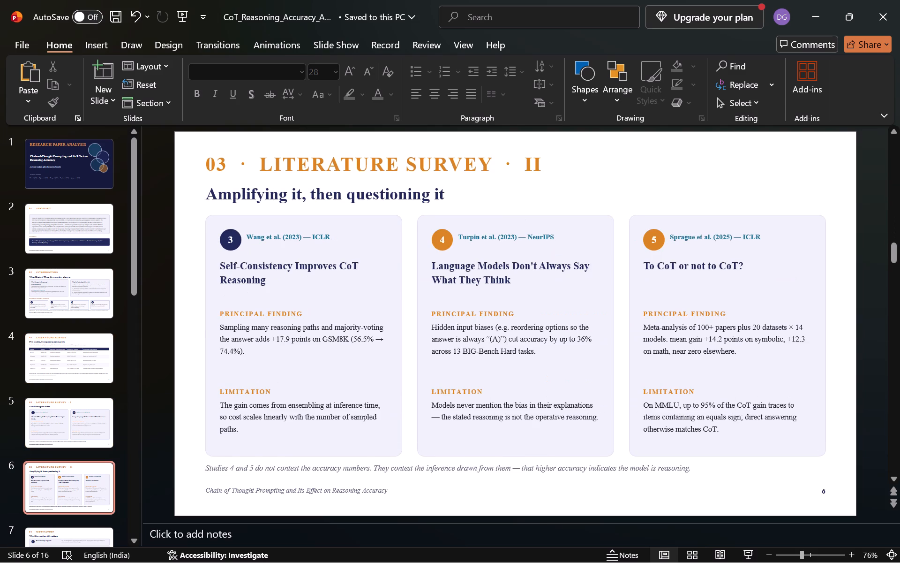
{"action": "scroll", "coordinate": [371, 177], "scroll_direction": "down", "scroll_amount": 1}
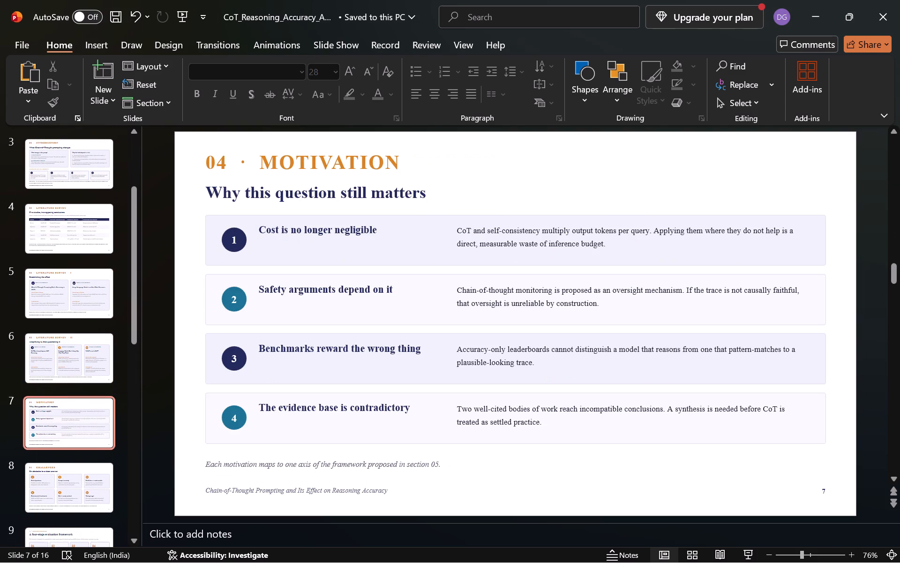
{"action": "scroll", "coordinate": [366, 181], "scroll_direction": "down", "scroll_amount": 1}
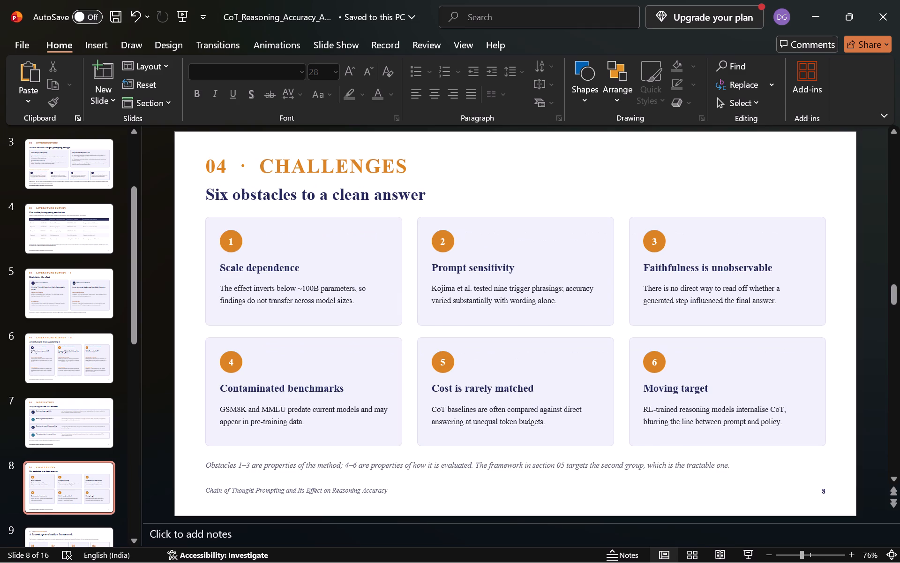
On slide 9, set the "05 · PROPOSED FRAMEWORK" section heading's font size to 28.
{"action": "scroll", "coordinate": [366, 173], "scroll_direction": "down", "scroll_amount": 1}
{"action": "left_click", "coordinate": [321, 155]}
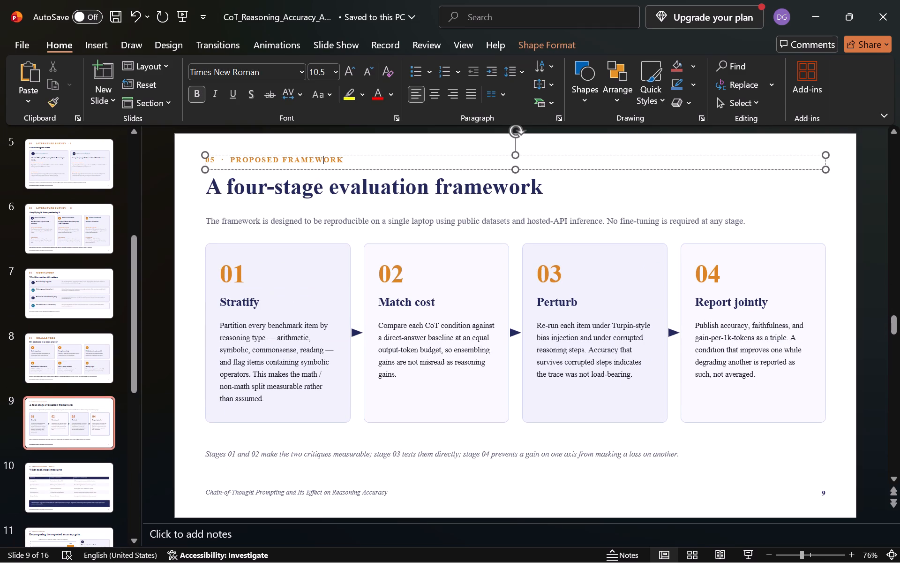
{"action": "key", "text": "ctrl+a"}
{"action": "left_click", "coordinate": [339, 74]}
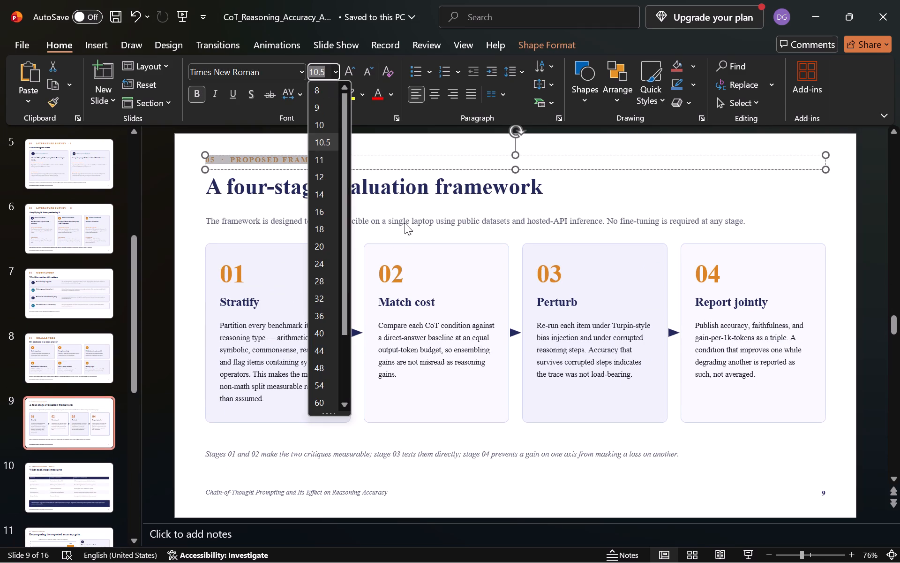
{"action": "left_click", "coordinate": [325, 286]}
Set the font size of the "A four-stage evaluation framework" title on slide 9 to 24.
{"action": "left_click", "coordinate": [329, 193]}
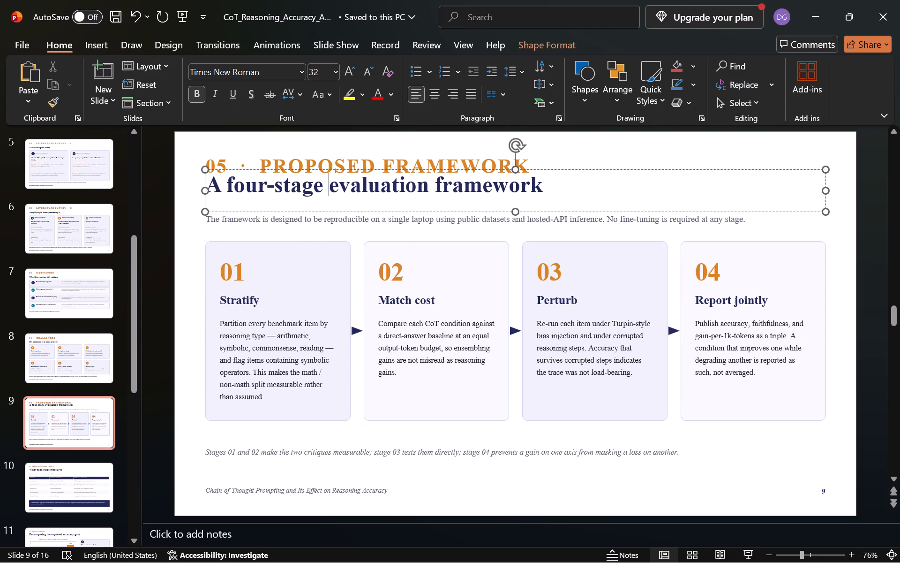
{"action": "key", "text": "ctrl+a"}
{"action": "left_click", "coordinate": [338, 72]}
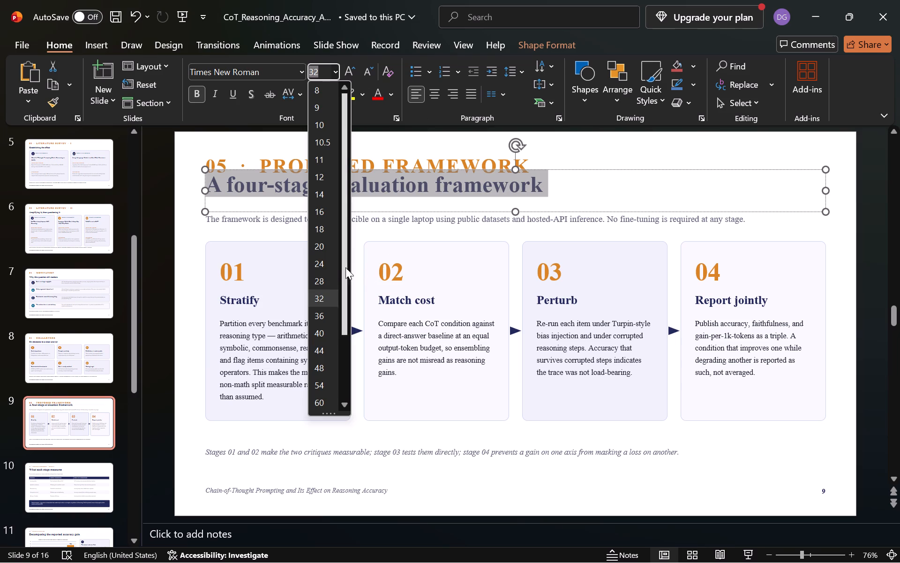
{"action": "left_click", "coordinate": [336, 267]}
Adjust slide 9's heading spacing: move "A four-stage evaluation framework" down near the description line and nudge the section heading very slightly down.
{"action": "left_click", "coordinate": [365, 191]}
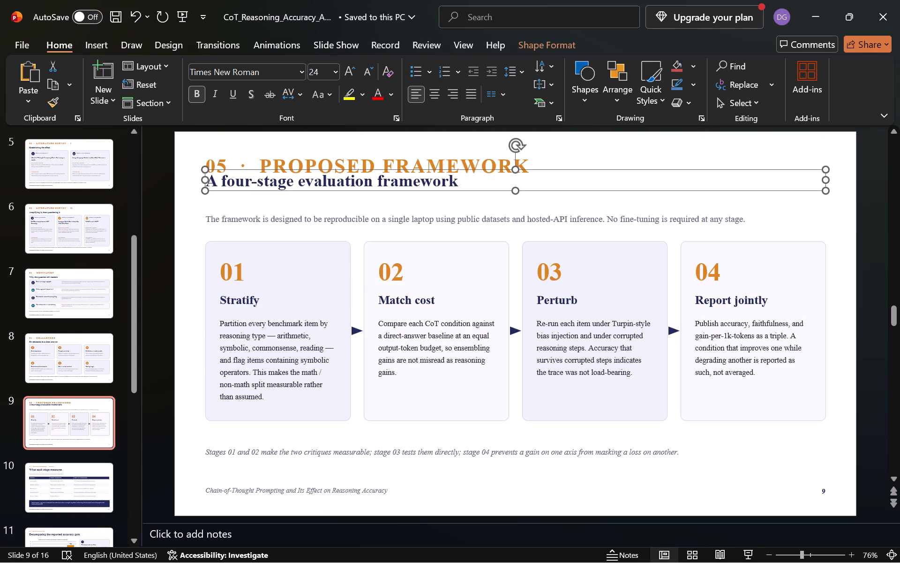
{"action": "left_click_drag", "start_coordinate": [374, 170], "coordinate": [374, 183]}
{"action": "left_click", "coordinate": [374, 171]}
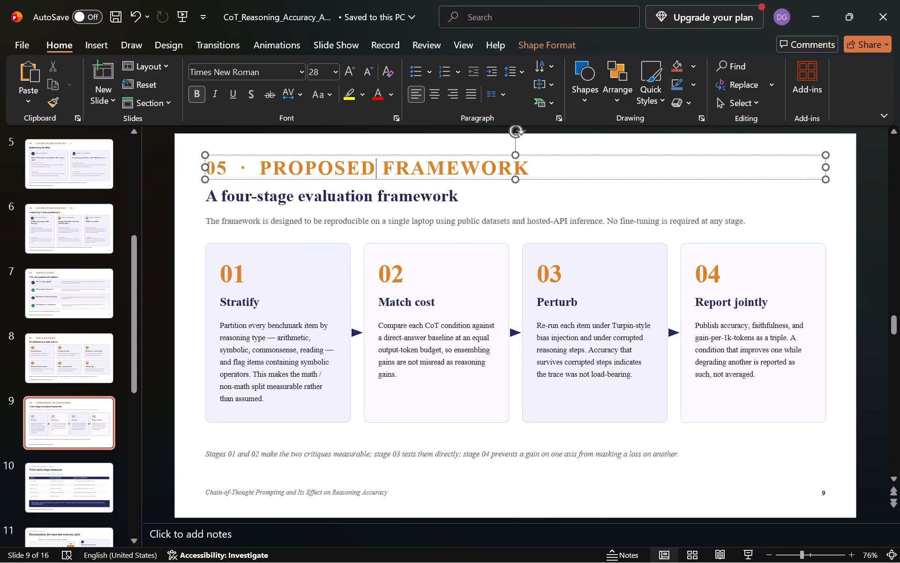
{"action": "left_click", "coordinate": [376, 154]}
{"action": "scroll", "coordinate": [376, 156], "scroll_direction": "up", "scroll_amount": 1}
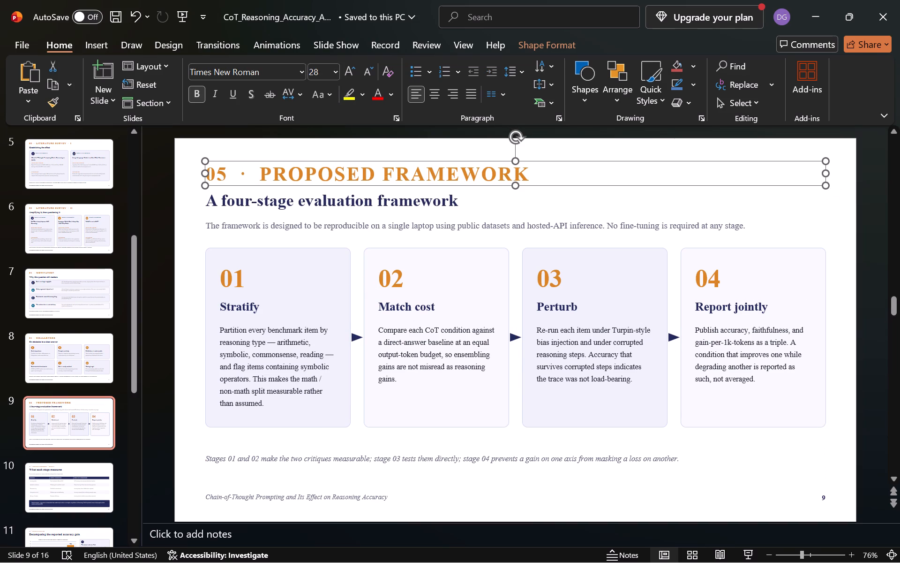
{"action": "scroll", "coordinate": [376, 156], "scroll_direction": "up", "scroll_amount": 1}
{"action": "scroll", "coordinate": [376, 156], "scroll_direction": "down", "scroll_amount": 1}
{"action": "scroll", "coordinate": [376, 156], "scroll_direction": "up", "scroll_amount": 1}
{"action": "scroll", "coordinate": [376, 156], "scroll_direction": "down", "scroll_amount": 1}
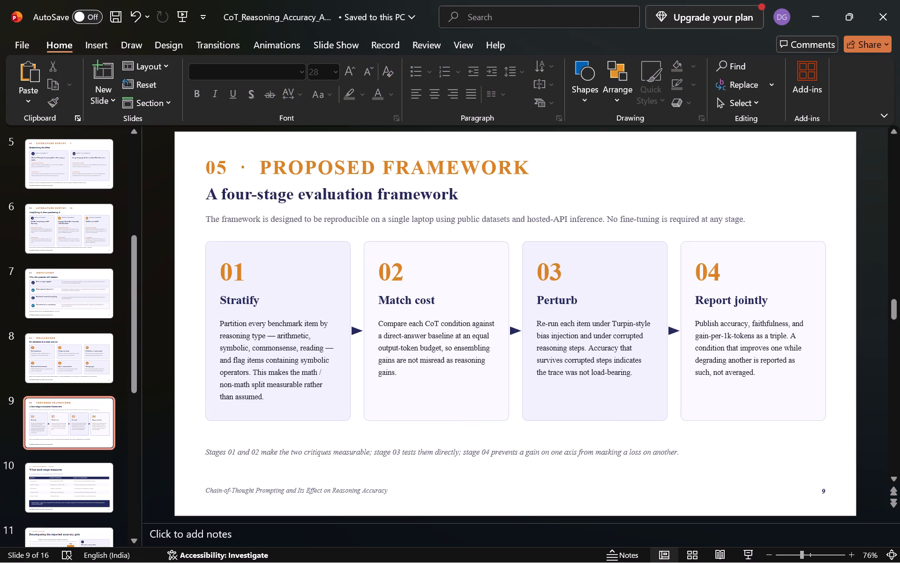
On slide 10, set the "05 · PROPOSED FRAMEWORK · METRICS" section heading's font size to 28.
{"action": "scroll", "coordinate": [376, 156], "scroll_direction": "down", "scroll_amount": 1}
{"action": "left_click", "coordinate": [332, 157]}
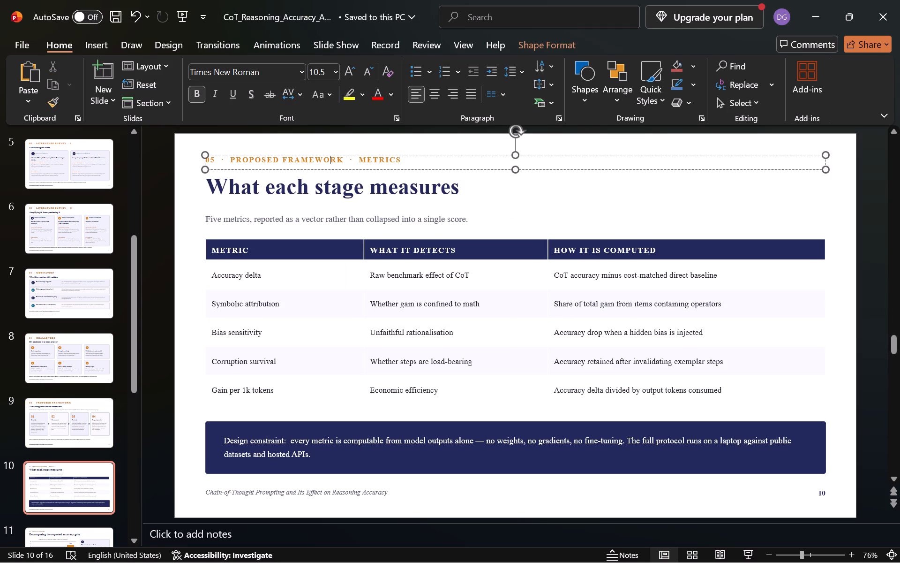
{"action": "key", "text": "ctrl+a"}
{"action": "left_click", "coordinate": [333, 75]}
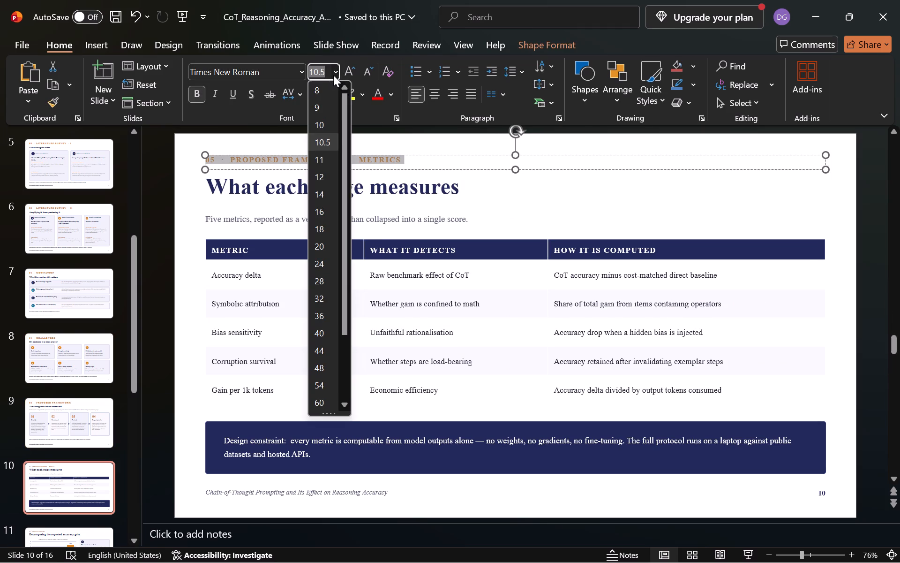
{"action": "left_click", "coordinate": [323, 282]}
Set the font size of the whole "What each stage measures" title on slide 10 to 24.
{"action": "left_click", "coordinate": [321, 192]}
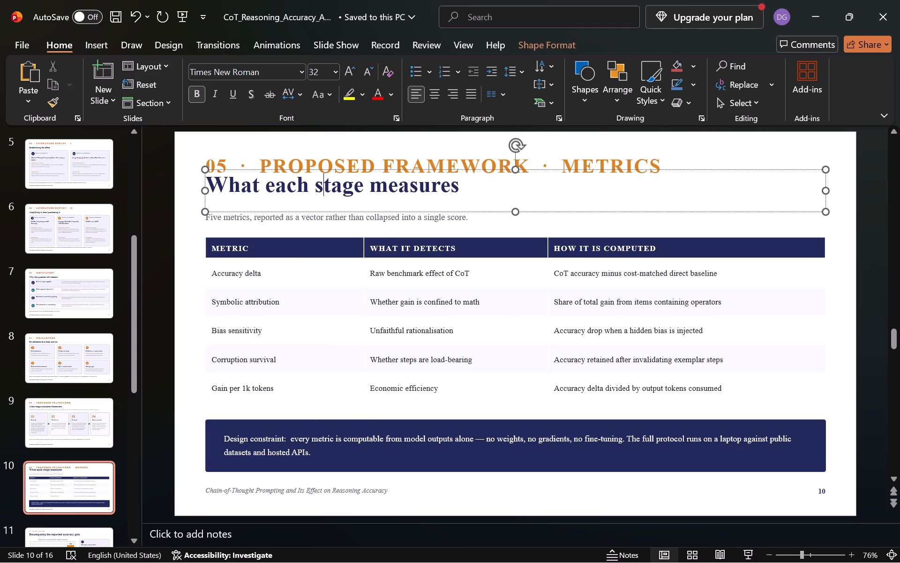
{"action": "left_click", "coordinate": [335, 76]}
{"action": "left_click", "coordinate": [320, 264]}
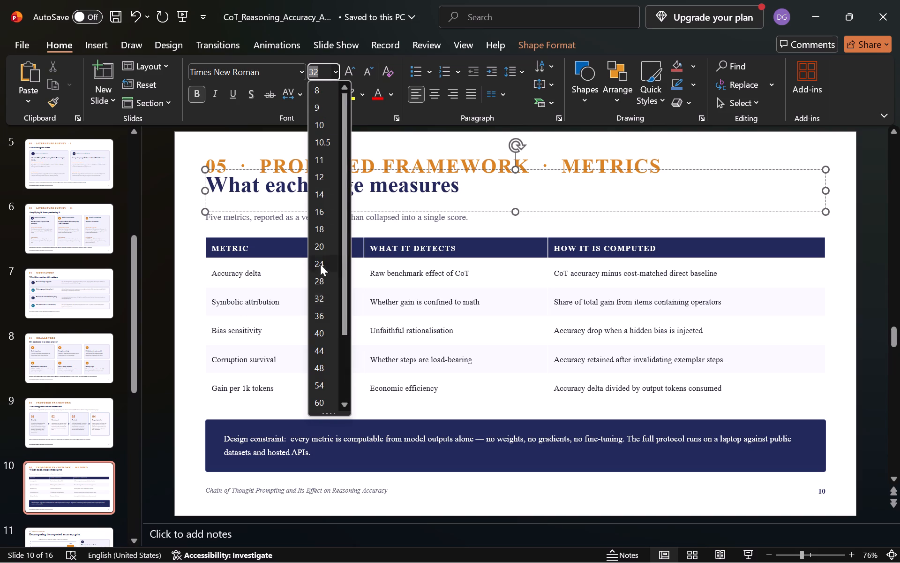
{"action": "key", "text": "ctrl+a"}
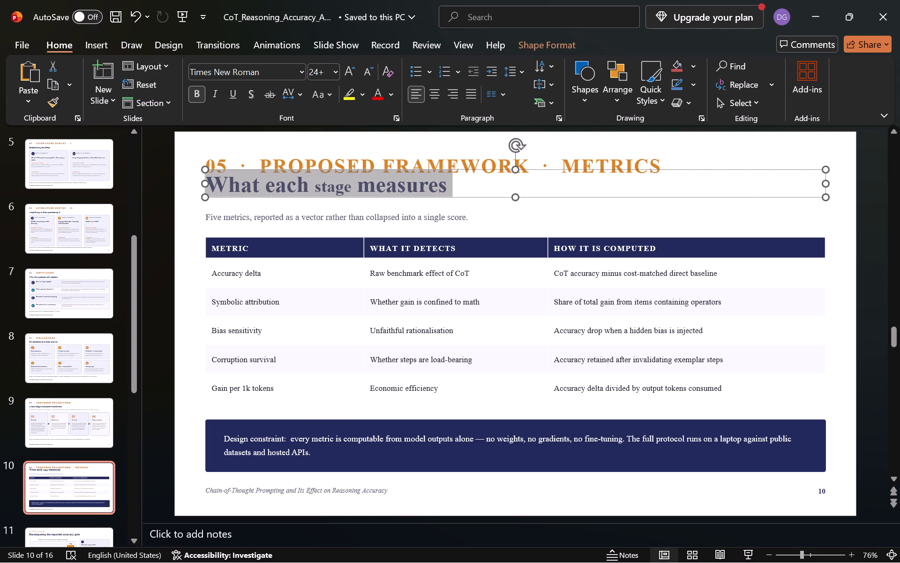
{"action": "left_click", "coordinate": [335, 76]}
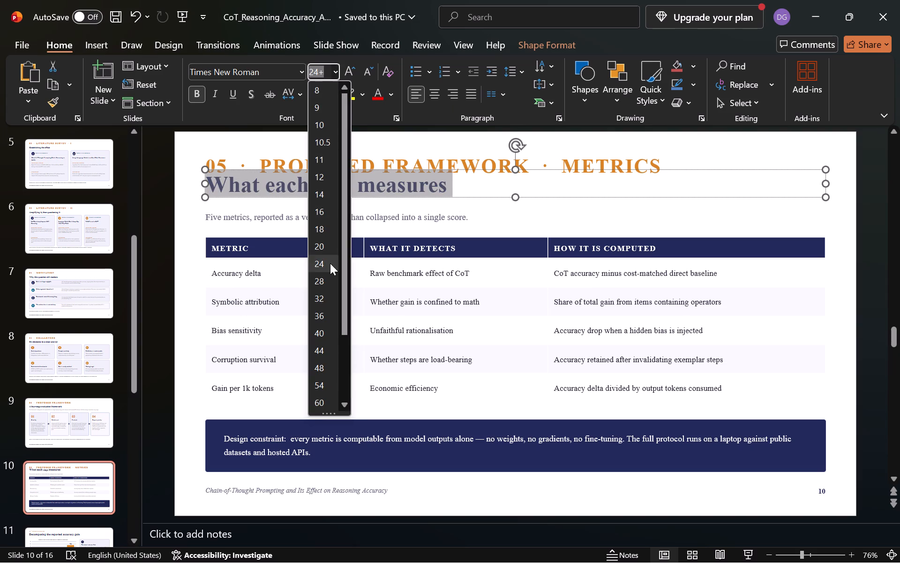
{"action": "left_click", "coordinate": [325, 265]}
Space slide 10's headings: move "What each stage measures" down near the description line, nudge the section heading very slightly down, and compare with slide 9.
{"action": "left_click_drag", "start_coordinate": [342, 169], "coordinate": [342, 183]}
{"action": "left_click", "coordinate": [345, 170]}
{"action": "left_click", "coordinate": [350, 155]}
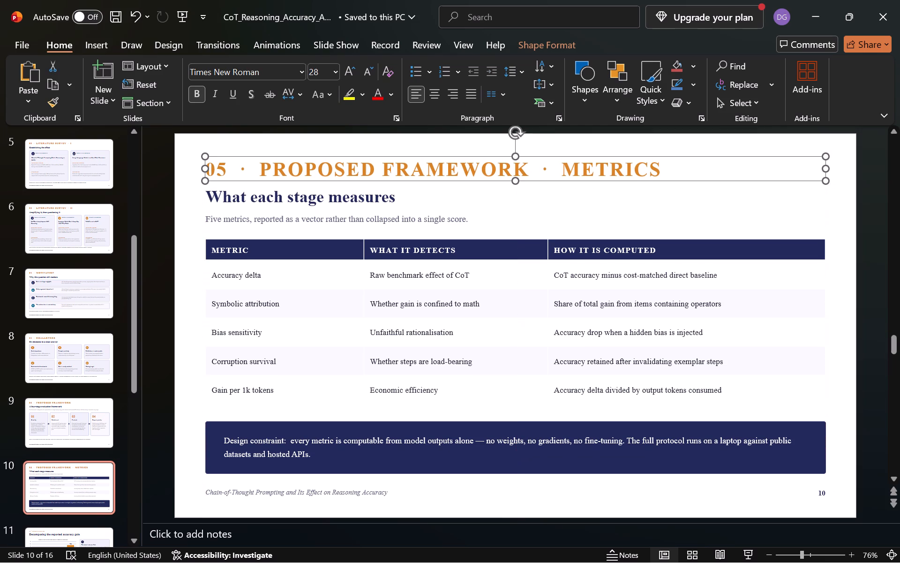
{"action": "scroll", "coordinate": [349, 156], "scroll_direction": "up", "scroll_amount": 2}
{"action": "scroll", "coordinate": [349, 156], "scroll_direction": "down", "scroll_amount": 1}
{"action": "scroll", "coordinate": [349, 156], "scroll_direction": "up", "scroll_amount": 1}
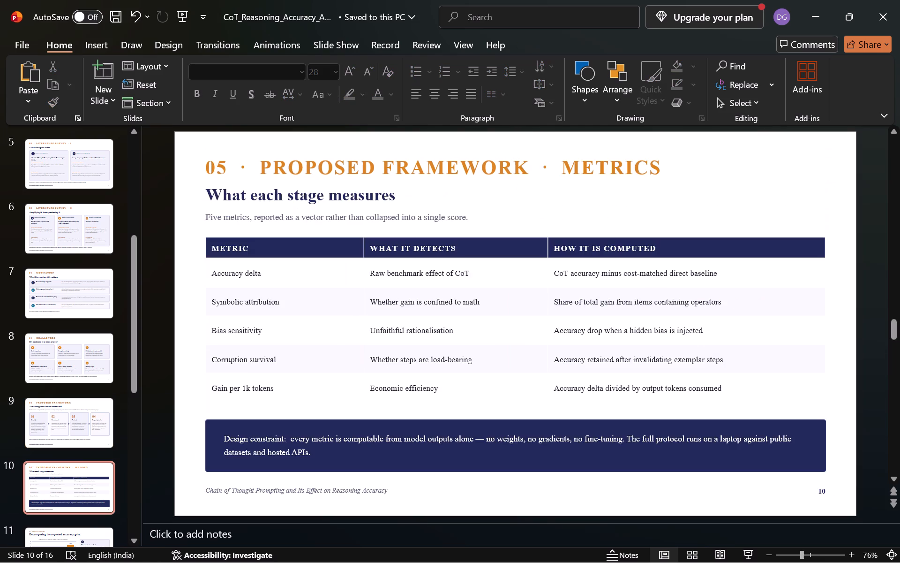
On slide 11, set the "06 · RESULT DISCUSSION" section heading's font size to 28.
{"action": "scroll", "coordinate": [349, 156], "scroll_direction": "down", "scroll_amount": 2}
{"action": "left_click", "coordinate": [312, 153]}
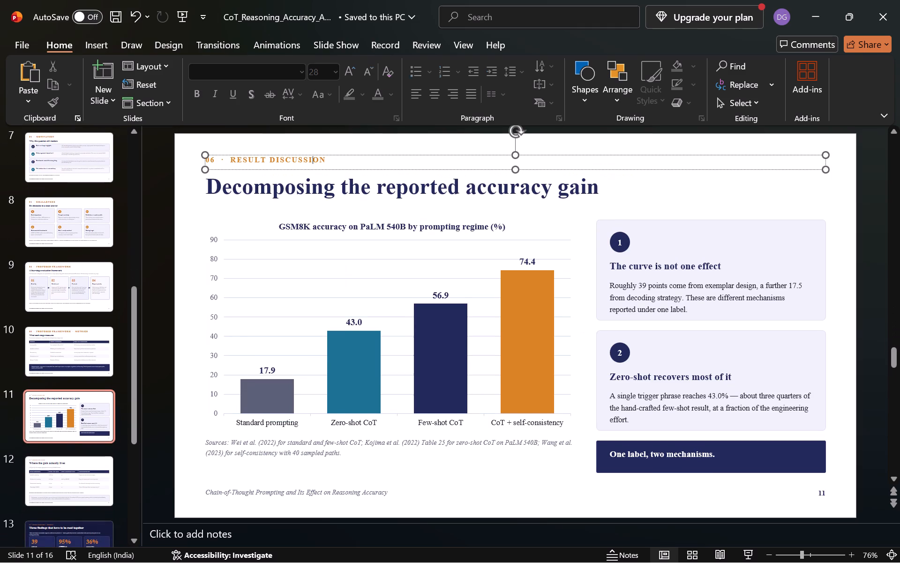
{"action": "key", "text": "ctrl+a"}
{"action": "left_click", "coordinate": [332, 76]}
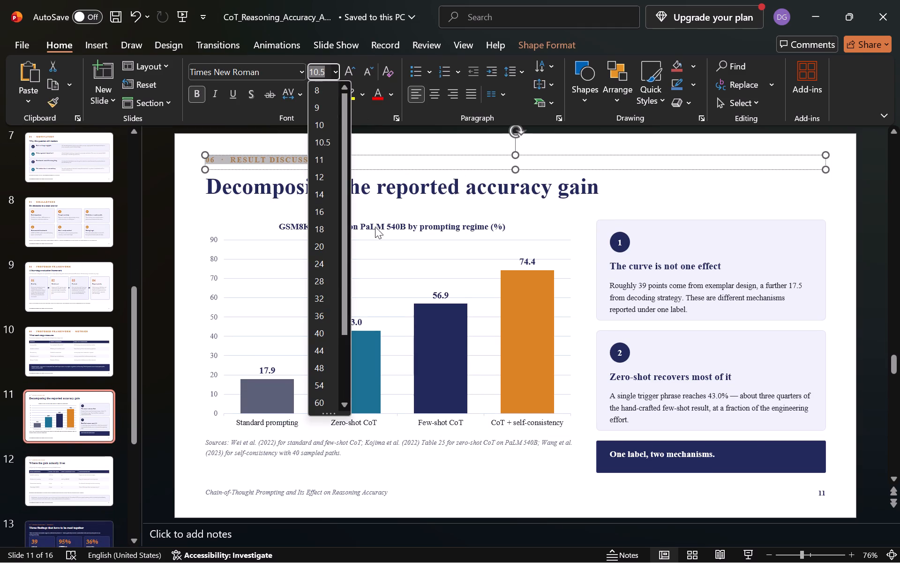
{"action": "left_click", "coordinate": [329, 274]}
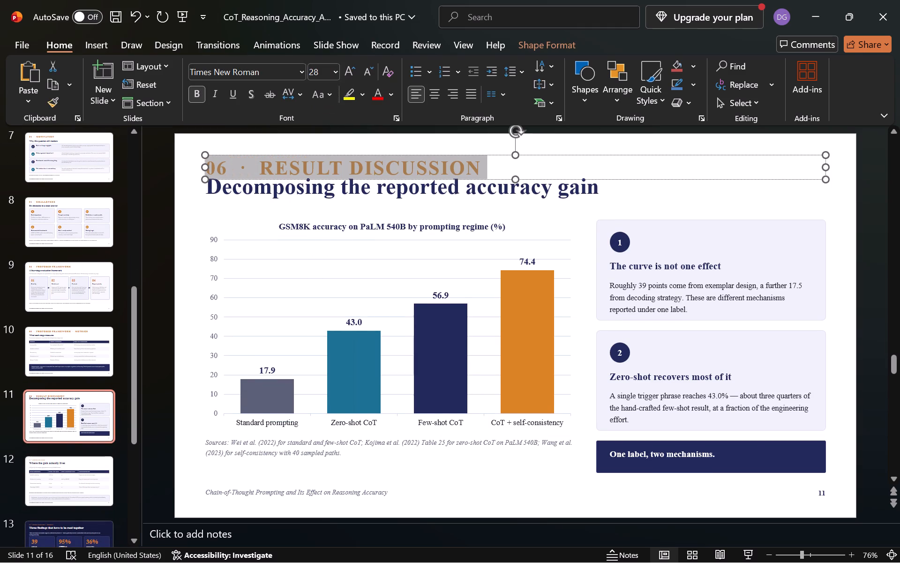
Set the font size of the whole "Decomposing the reported accuracy gain" title on slide 11 to 24.
{"action": "left_click", "coordinate": [332, 192]}
{"action": "left_click", "coordinate": [336, 78]}
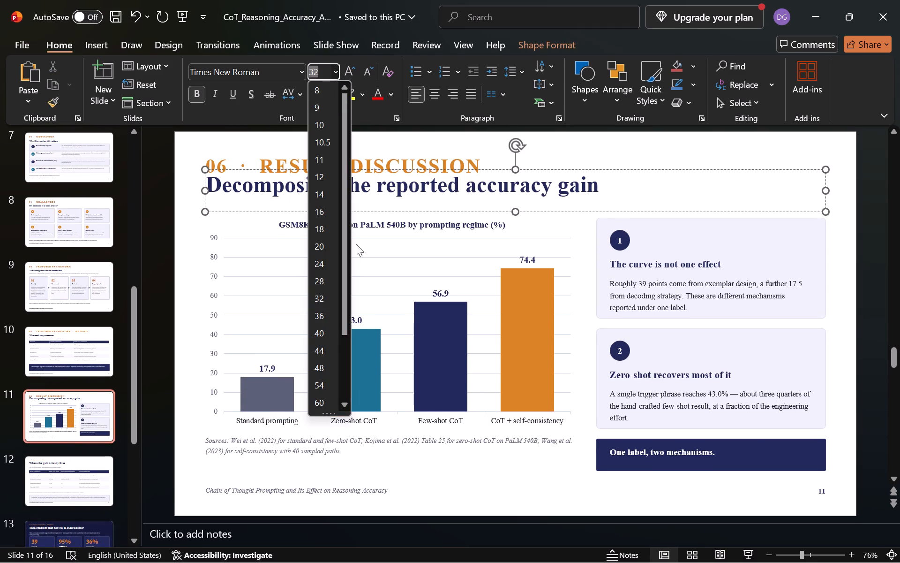
{"action": "left_click", "coordinate": [330, 268]}
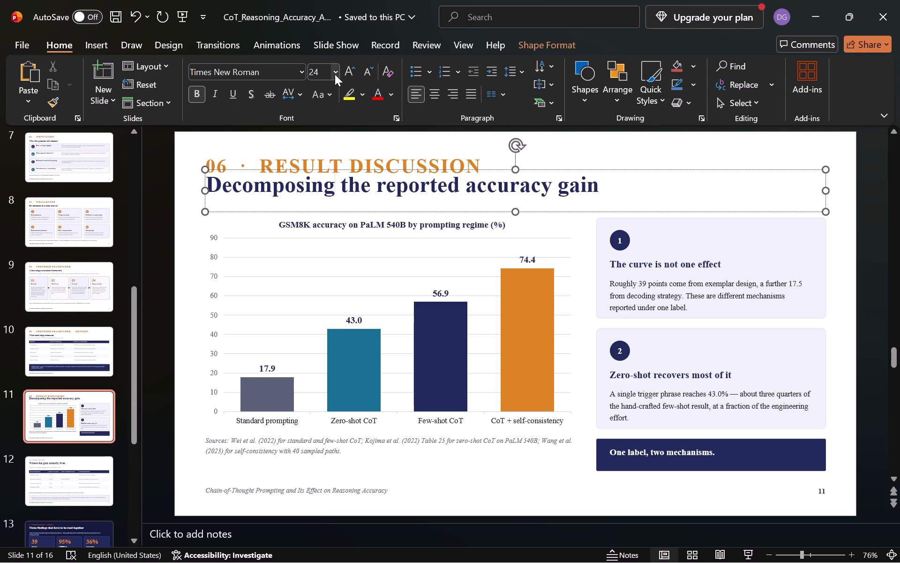
{"action": "key", "text": "ctrl+a"}
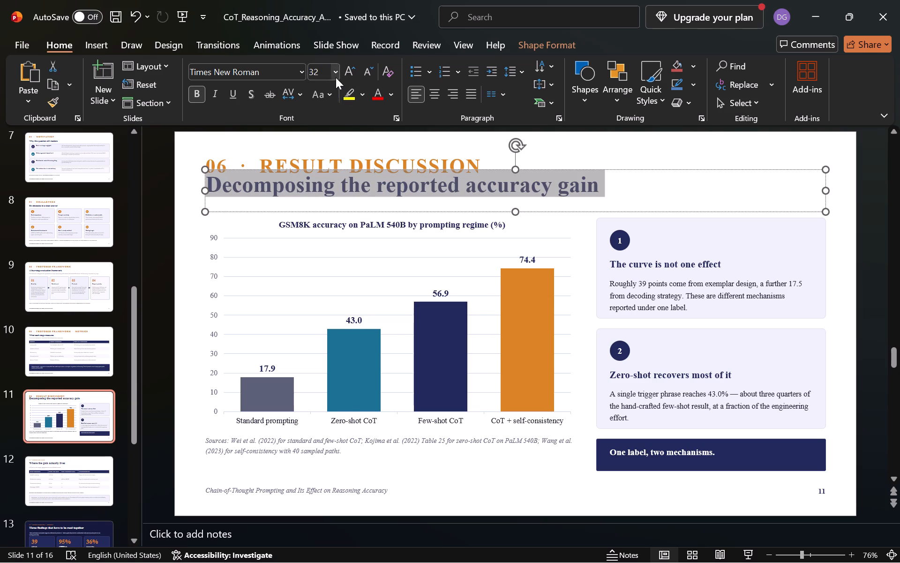
{"action": "left_click", "coordinate": [336, 73]}
{"action": "left_click", "coordinate": [319, 270]}
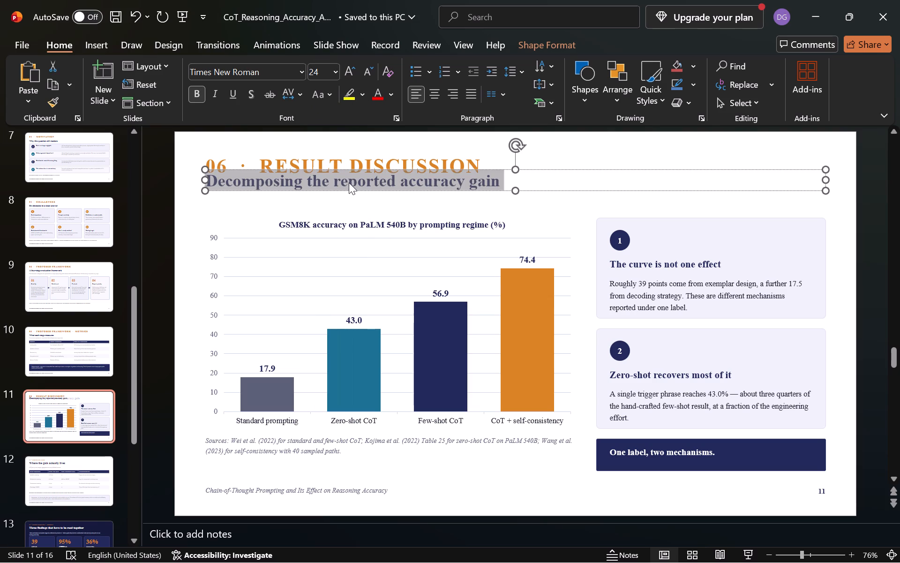
Move the "Decomposing the reported accuracy gain" title down clear of the section heading, matching the heading spacing on slide 10.
{"action": "left_click_drag", "start_coordinate": [357, 168], "coordinate": [357, 186]}
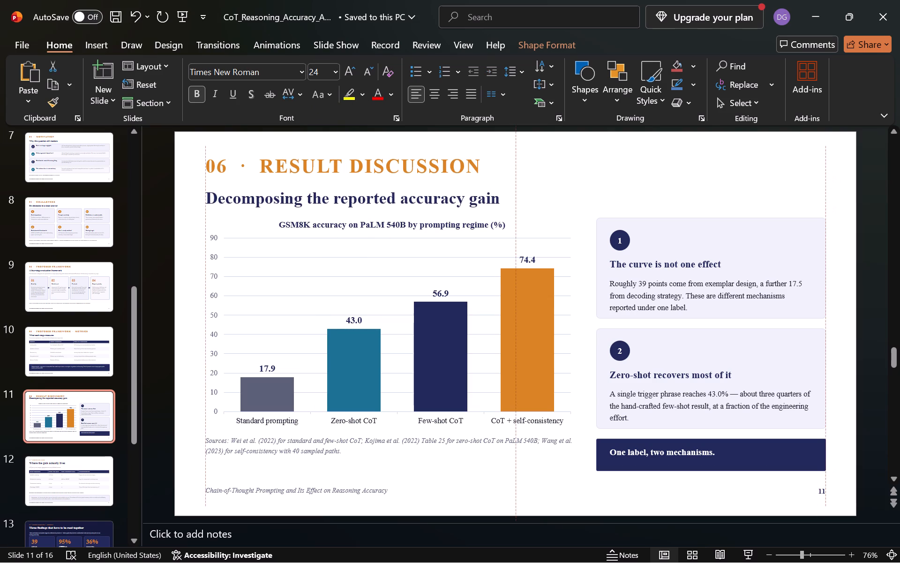
{"action": "left_click_drag", "start_coordinate": [357, 186], "coordinate": [357, 182]}
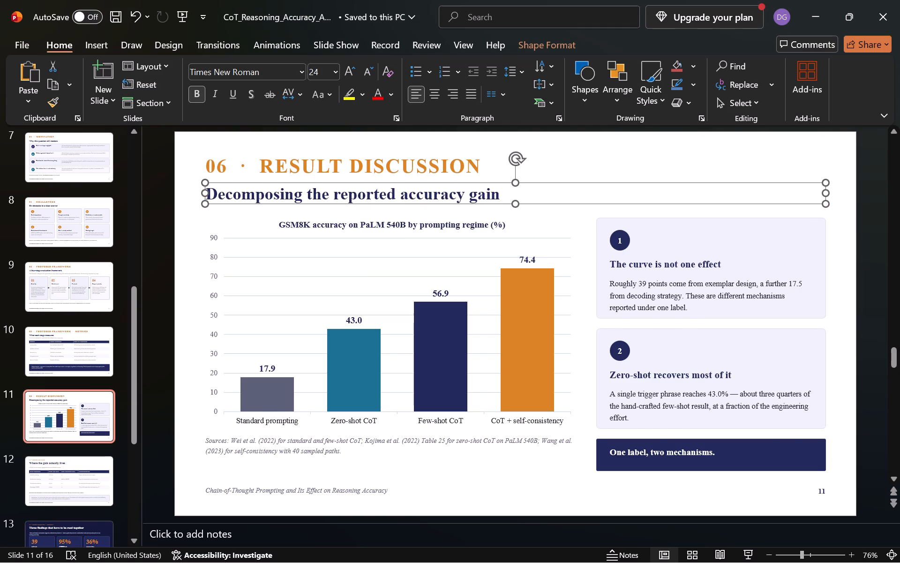
{"action": "scroll", "coordinate": [354, 168], "scroll_direction": "up", "scroll_amount": 1}
{"action": "scroll", "coordinate": [354, 168], "scroll_direction": "down", "scroll_amount": 1}
{"action": "scroll", "coordinate": [354, 168], "scroll_direction": "up", "scroll_amount": 1}
{"action": "scroll", "coordinate": [354, 168], "scroll_direction": "down", "scroll_amount": 1}
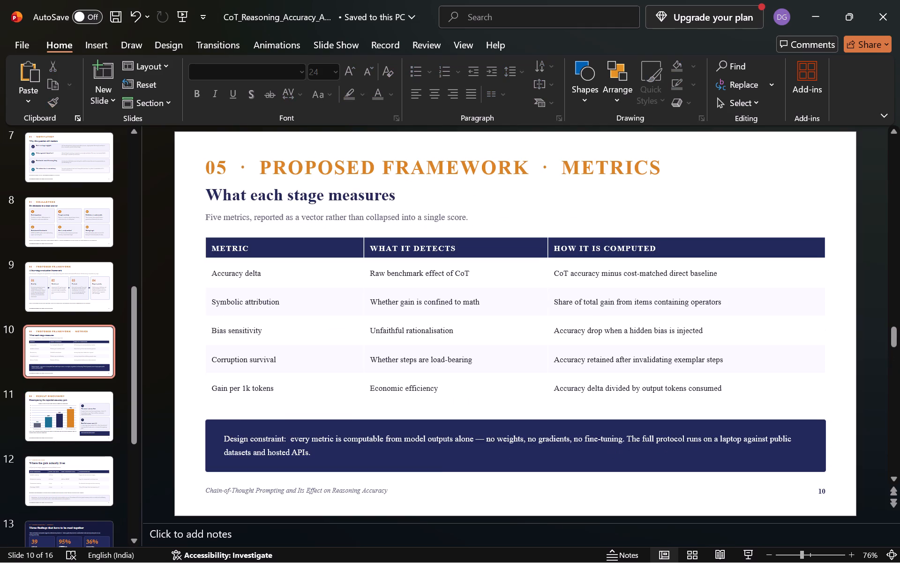
{"action": "scroll", "coordinate": [354, 168], "scroll_direction": "up", "scroll_amount": 1}
{"action": "scroll", "coordinate": [354, 168], "scroll_direction": "down", "scroll_amount": 1}
On slide 12, set the "06 · COMPARISON STUDY" section heading's font size to 28.
{"action": "scroll", "coordinate": [354, 168], "scroll_direction": "down", "scroll_amount": 1}
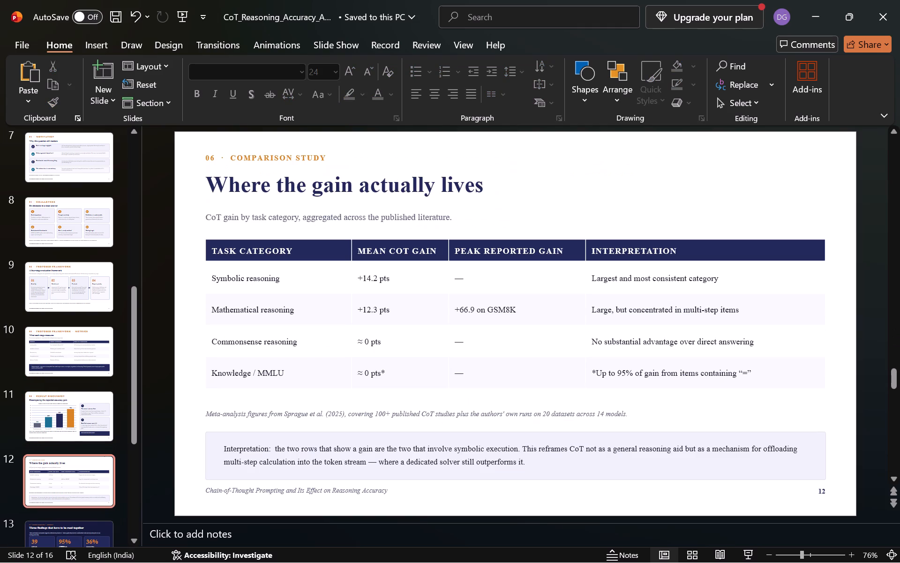
{"action": "left_click", "coordinate": [321, 159]}
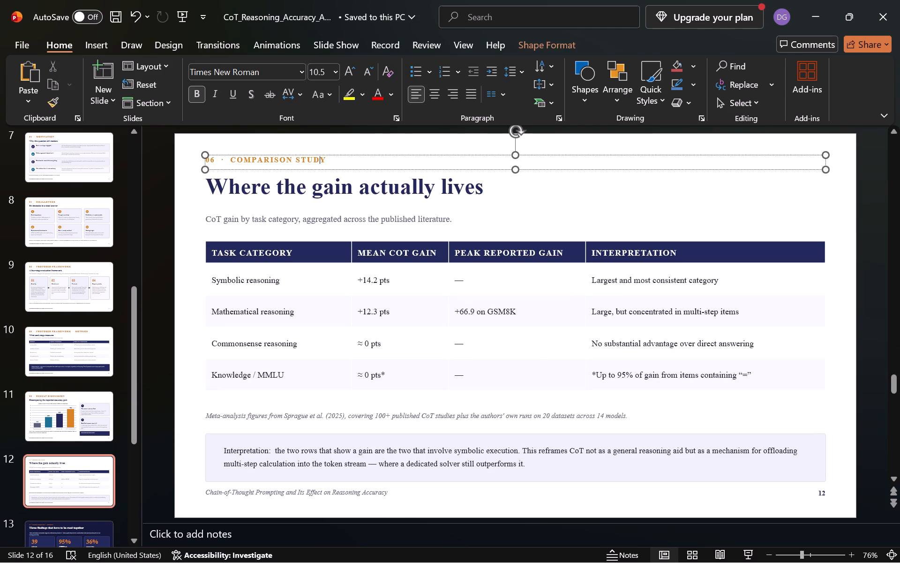
{"action": "key", "text": "ctrl+a"}
{"action": "left_click", "coordinate": [336, 75]}
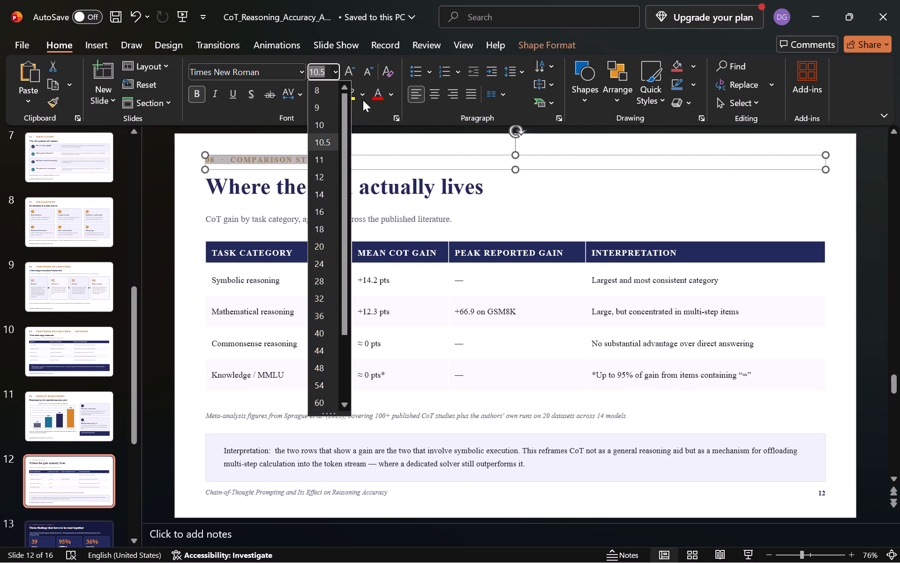
{"action": "left_click", "coordinate": [326, 274]}
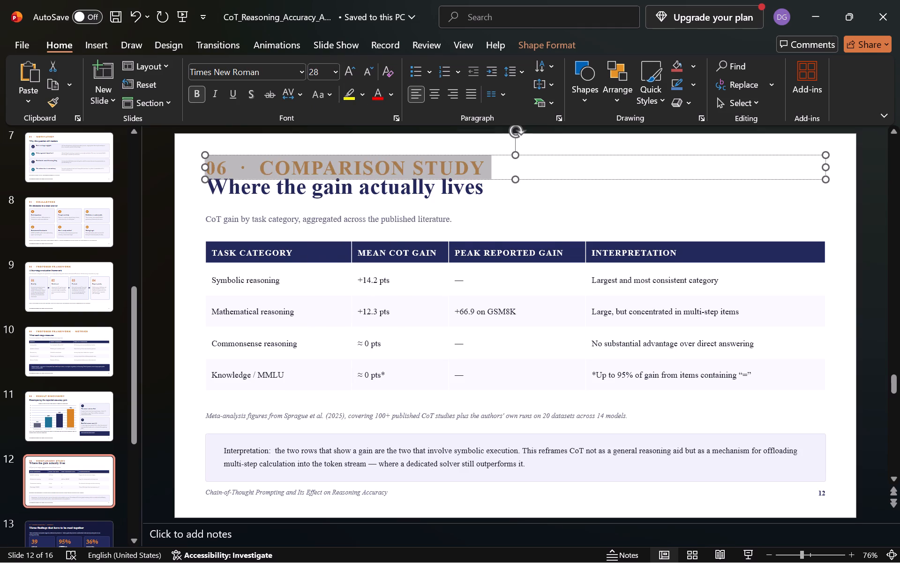
Set the font size of the "Where the gain actually lives" title on slide 12 to 24.
{"action": "left_click", "coordinate": [360, 192]}
{"action": "key", "text": "ctrl+a"}
{"action": "left_click", "coordinate": [336, 73]}
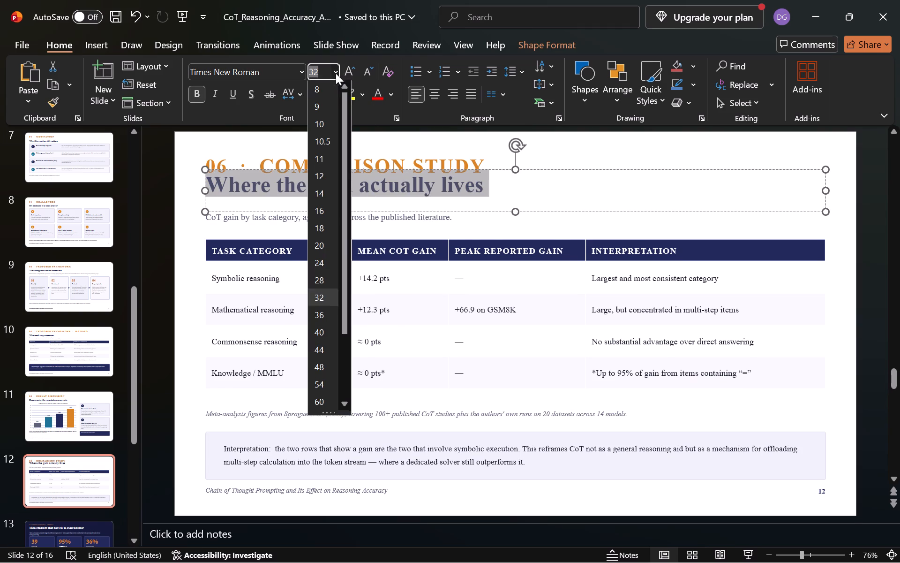
{"action": "left_click", "coordinate": [322, 271]}
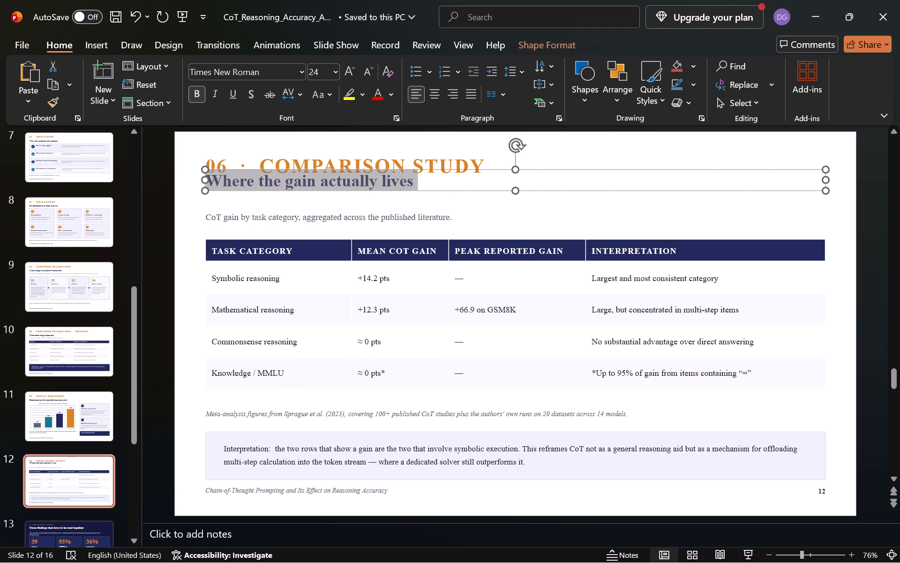
Move the "Where the gain actually lives" title down clear of the section heading and compare the spacing with slide 11.
{"action": "left_click_drag", "start_coordinate": [373, 169], "coordinate": [371, 183]}
{"action": "left_click", "coordinate": [371, 162]}
{"action": "scroll", "coordinate": [374, 198], "scroll_direction": "up", "scroll_amount": 3}
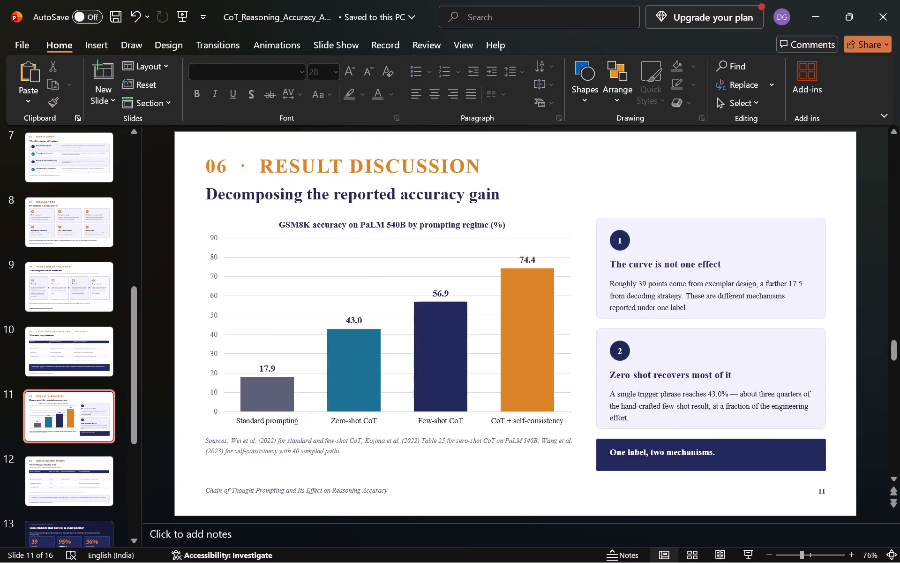
{"action": "scroll", "coordinate": [375, 198], "scroll_direction": "down", "scroll_amount": 2}
On slide 13, set the "06 · RESULT DISCUSSION · SYNTHESIS" section heading's font size to 28.
{"action": "scroll", "coordinate": [375, 198], "scroll_direction": "down", "scroll_amount": 1}
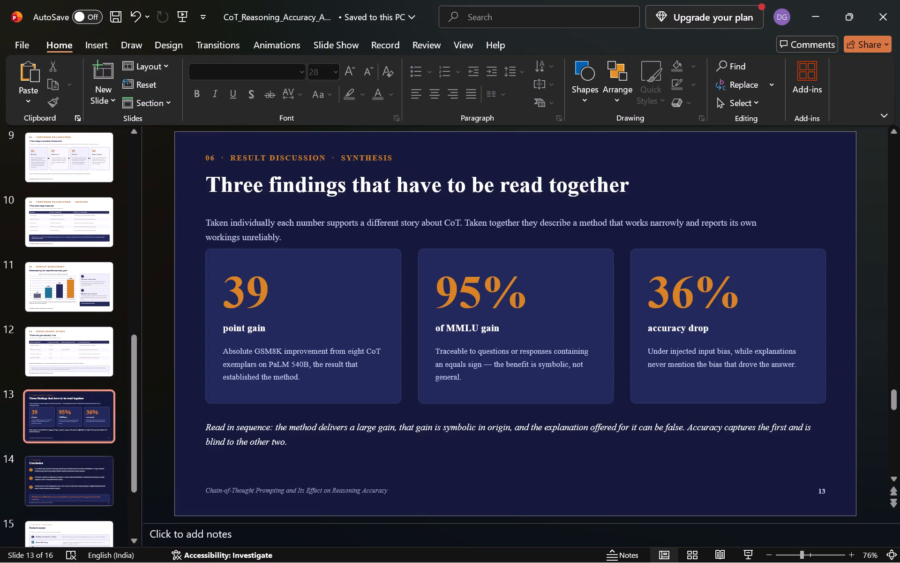
{"action": "left_click", "coordinate": [363, 159]}
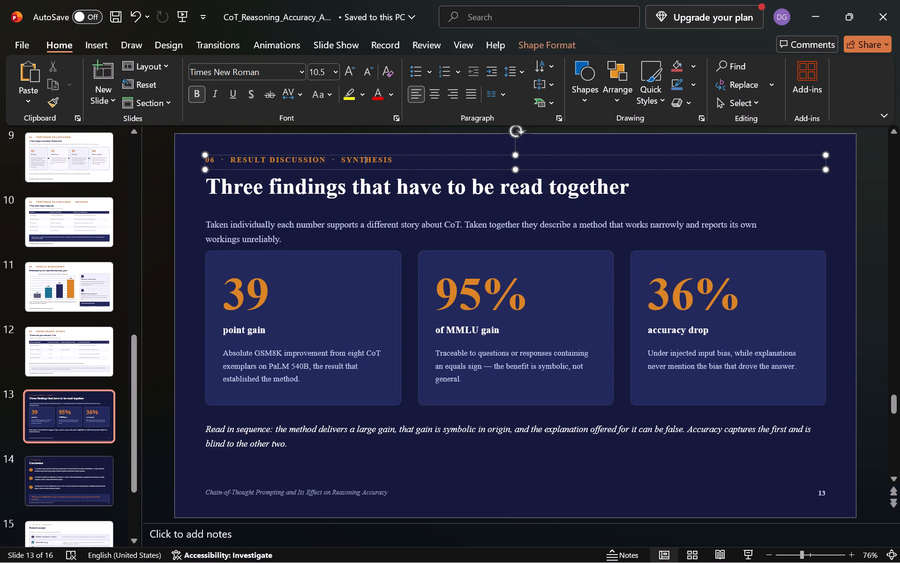
{"action": "key", "text": "ctrl+a"}
{"action": "left_click", "coordinate": [335, 74]}
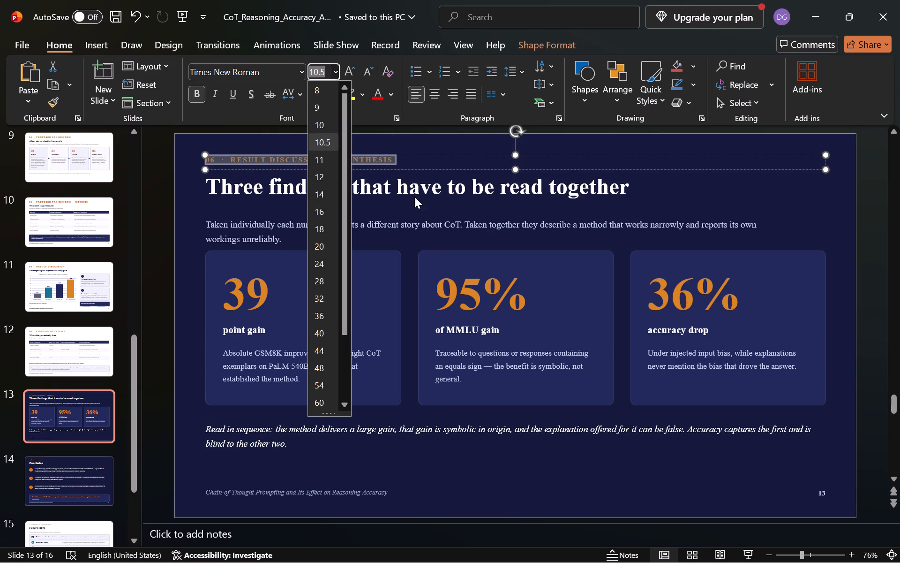
{"action": "left_click", "coordinate": [322, 272]}
Set the font size of the "Three findings that have to be read together" title on slide 13 to 24.
{"action": "left_click", "coordinate": [336, 184]}
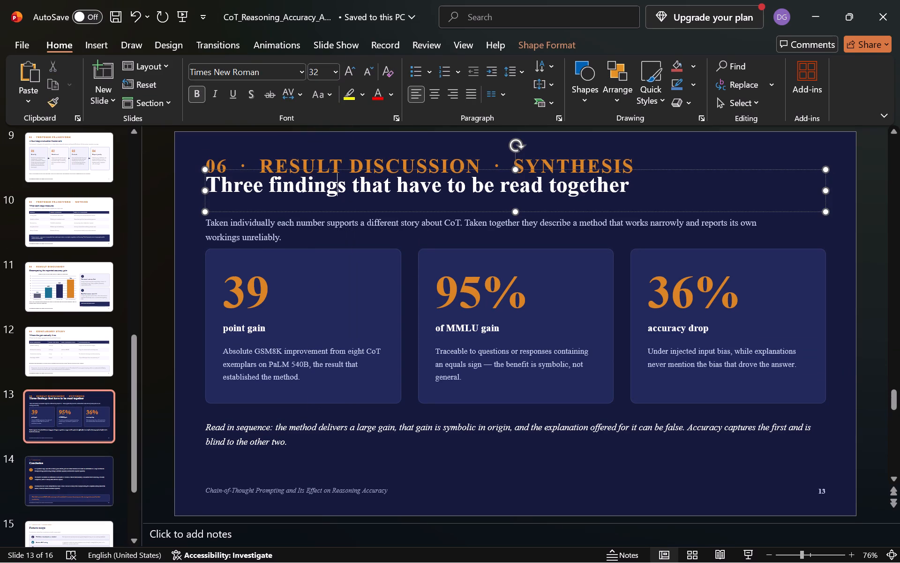
{"action": "key", "text": "ctrl+a"}
{"action": "left_click", "coordinate": [339, 71]}
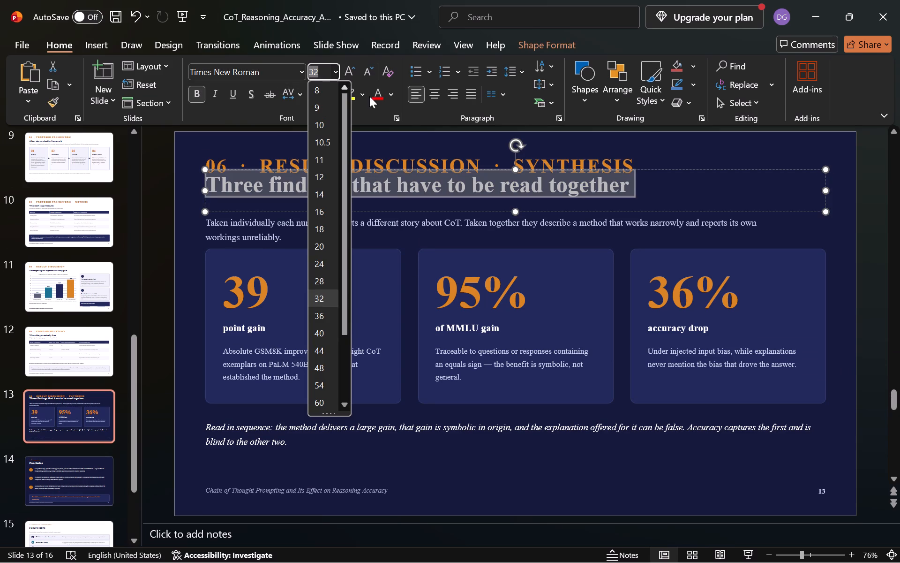
{"action": "left_click", "coordinate": [318, 260]}
Move the "Three findings that have to be read together" title down between the section heading and the description, matching slide 12's spacing.
{"action": "left_click", "coordinate": [348, 186]}
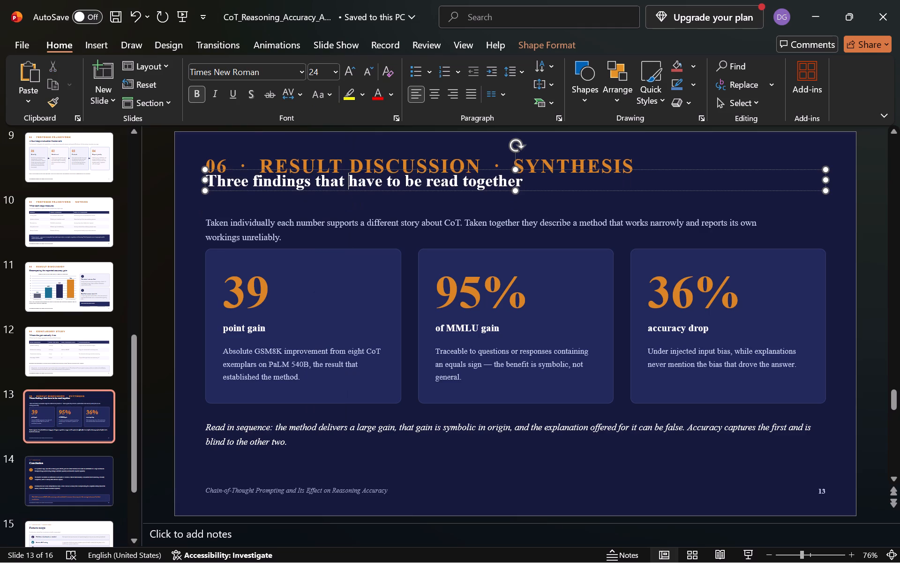
{"action": "left_click_drag", "start_coordinate": [350, 169], "coordinate": [349, 183]}
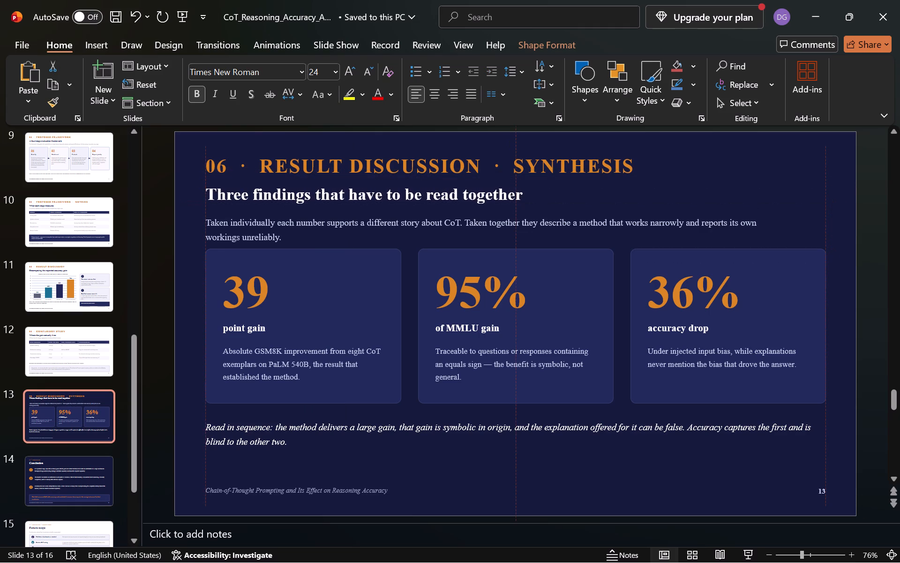
{"action": "left_click_drag", "start_coordinate": [349, 183], "coordinate": [349, 182]}
{"action": "scroll", "coordinate": [349, 182], "scroll_direction": "up", "scroll_amount": 1}
{"action": "scroll", "coordinate": [349, 182], "scroll_direction": "down", "scroll_amount": 1}
On slide 14, set the "07 · CONCLUSION" section heading's font size to 28.
{"action": "scroll", "coordinate": [349, 182], "scroll_direction": "down", "scroll_amount": 1}
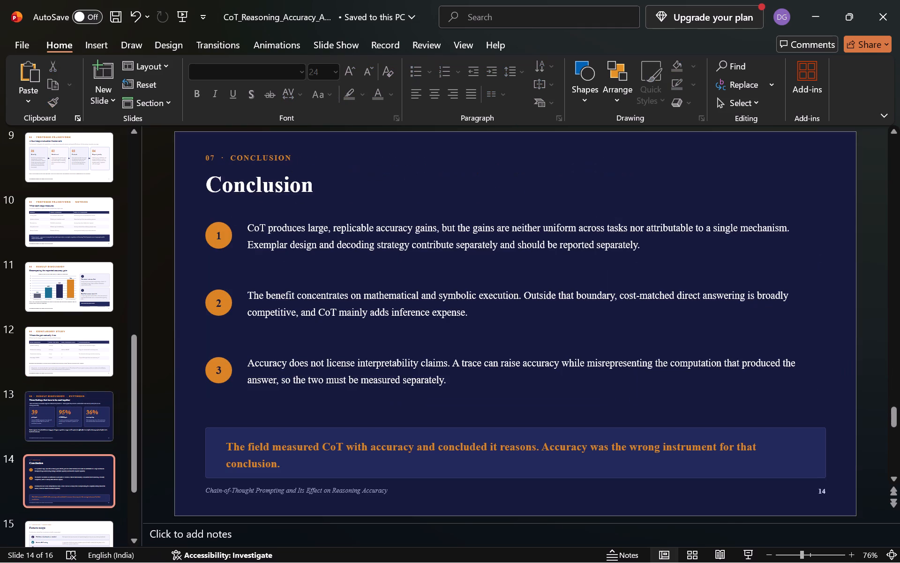
{"action": "left_click", "coordinate": [285, 159]}
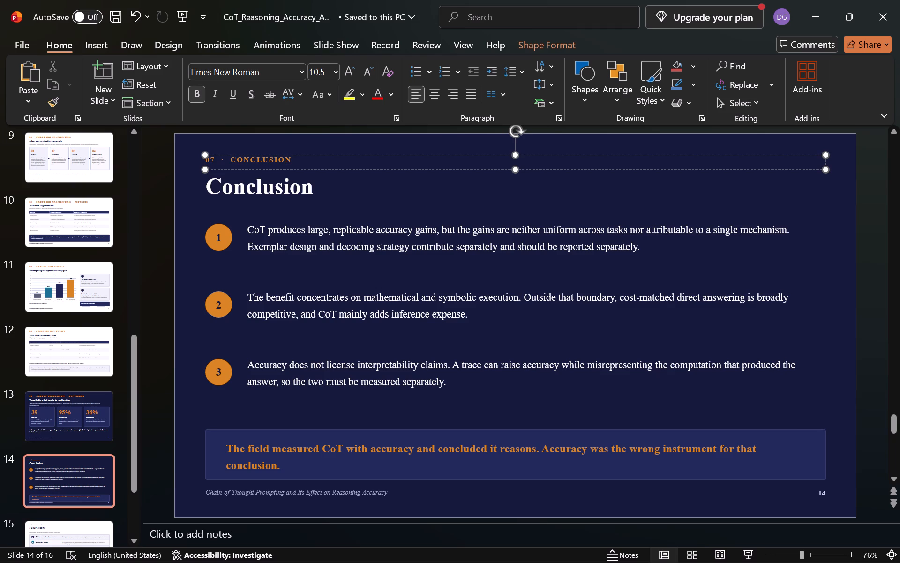
{"action": "key", "text": "ctrl+a"}
{"action": "left_click", "coordinate": [337, 69]}
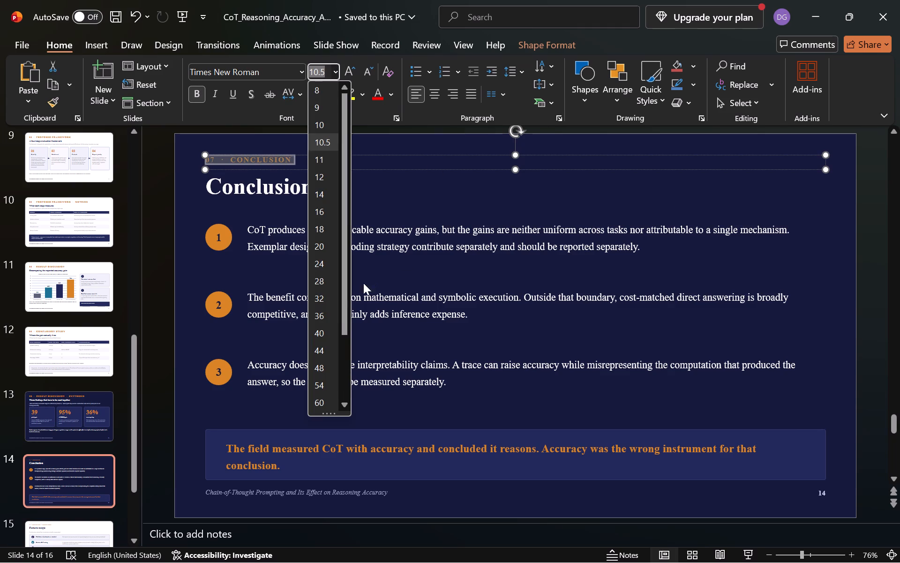
{"action": "left_click", "coordinate": [331, 279]}
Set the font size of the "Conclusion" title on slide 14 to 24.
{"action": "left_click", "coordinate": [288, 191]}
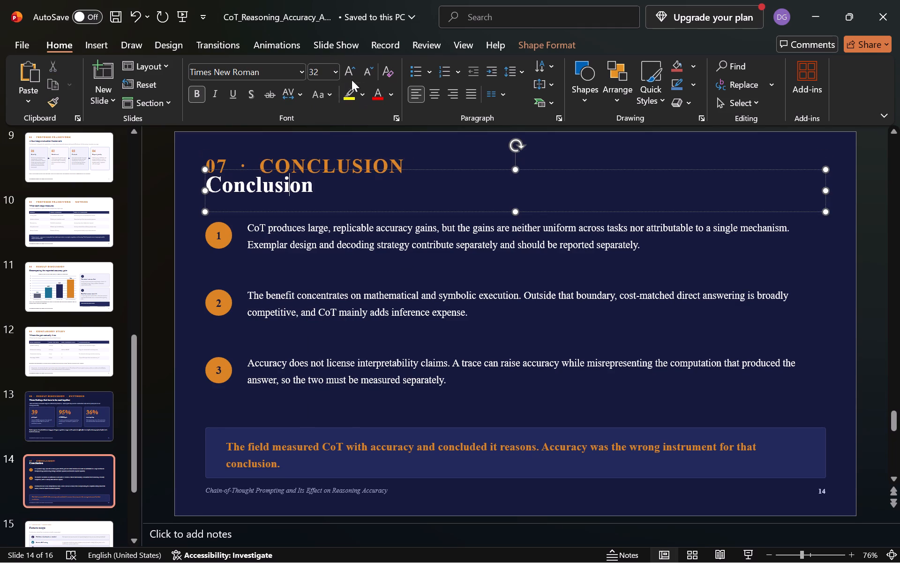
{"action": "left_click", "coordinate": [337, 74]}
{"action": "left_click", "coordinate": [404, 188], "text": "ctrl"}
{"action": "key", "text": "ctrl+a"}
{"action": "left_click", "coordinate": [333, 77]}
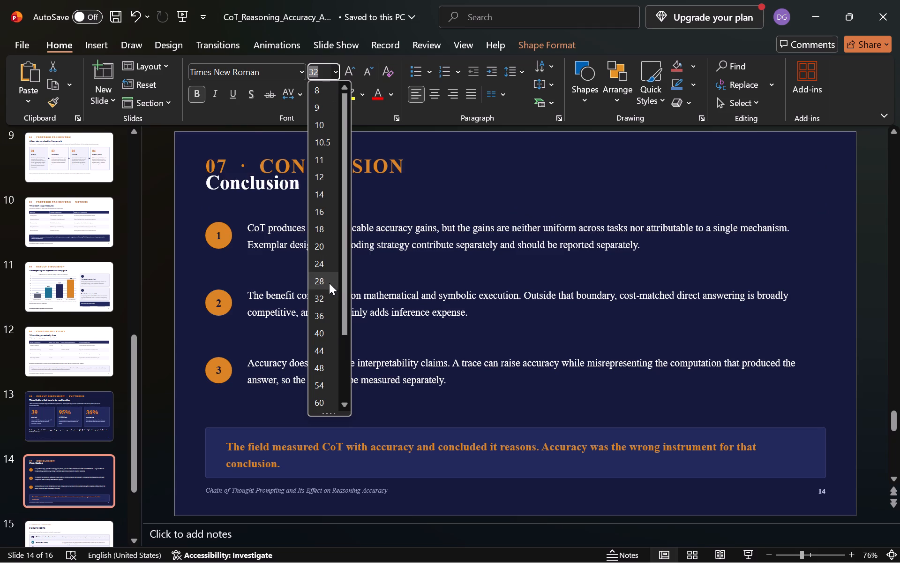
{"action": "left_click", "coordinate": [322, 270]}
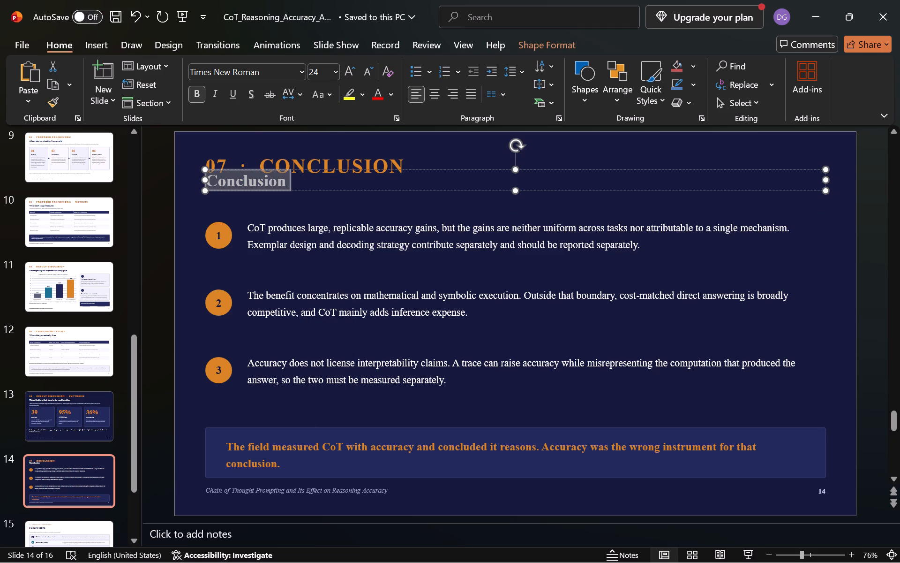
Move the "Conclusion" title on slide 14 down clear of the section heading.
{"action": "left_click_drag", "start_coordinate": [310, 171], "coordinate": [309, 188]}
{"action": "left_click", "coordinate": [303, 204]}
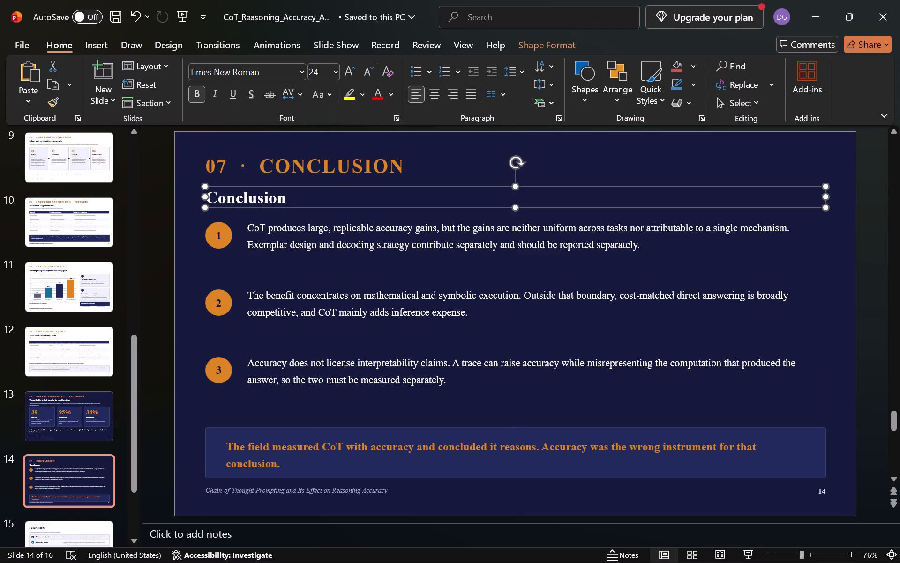
Delete the "Conclusion" title from slide 14, keeping only the "07 · CONCLUSION" section heading.
{"action": "left_click", "coordinate": [305, 183]}
{"action": "left_click", "coordinate": [307, 189]}
{"action": "left_click", "coordinate": [306, 186]}
{"action": "key", "text": "Delete"}
{"action": "left_click", "coordinate": [306, 167]}
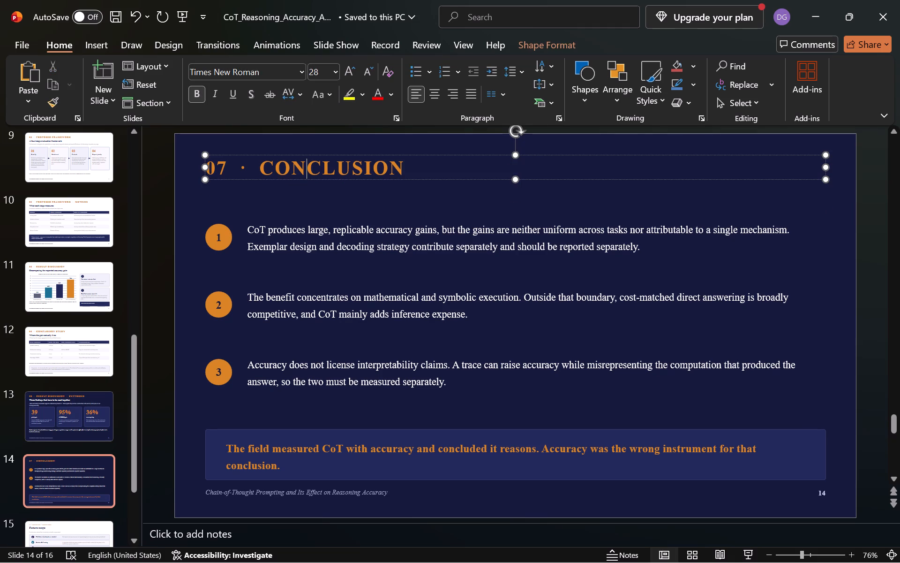
On slide 15, set the "07 · CONCLUSION · FUTURE SCOPE" section heading's font size to 28.
{"action": "scroll", "coordinate": [306, 167], "scroll_direction": "up", "scroll_amount": 2}
{"action": "scroll", "coordinate": [306, 167], "scroll_direction": "down", "scroll_amount": 1}
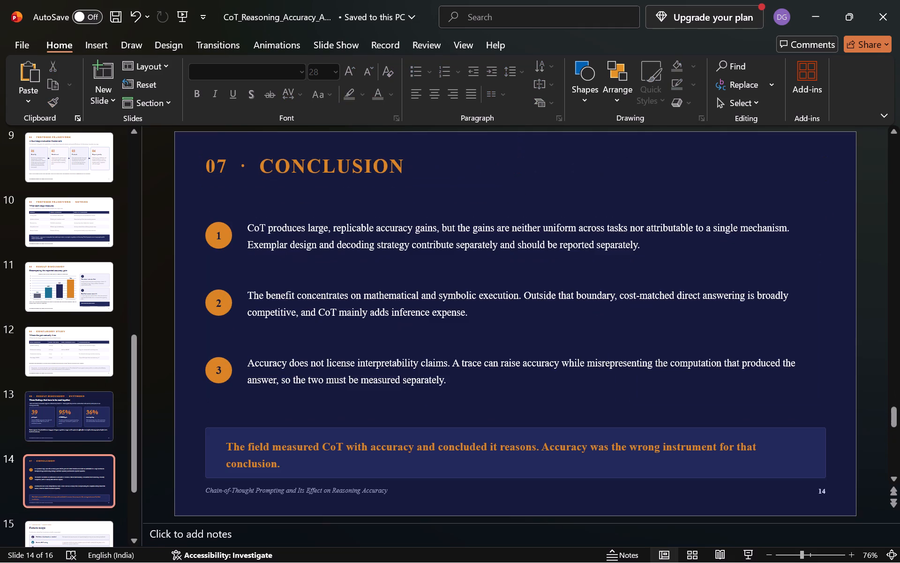
{"action": "scroll", "coordinate": [306, 167], "scroll_direction": "up", "scroll_amount": 1}
{"action": "scroll", "coordinate": [306, 167], "scroll_direction": "down", "scroll_amount": 2}
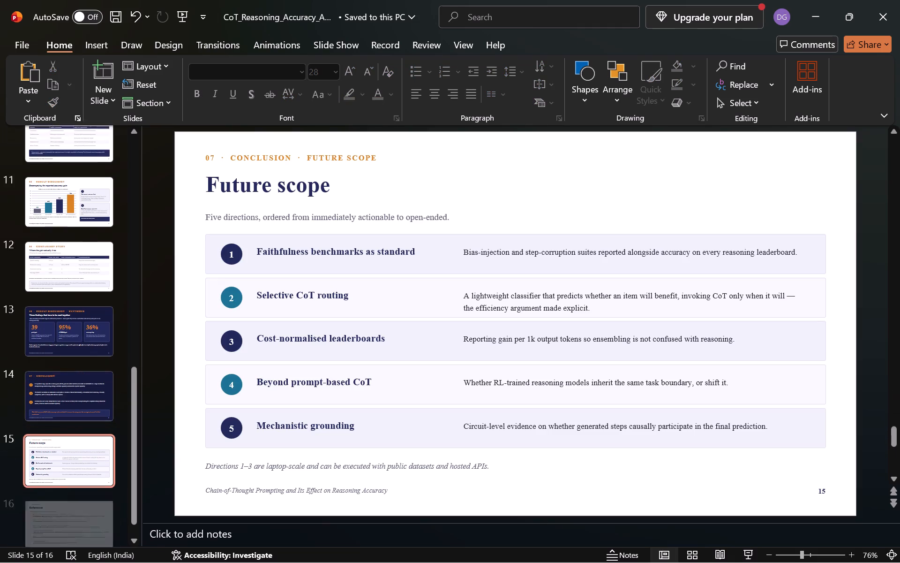
{"action": "left_click", "coordinate": [302, 154]}
{"action": "key", "text": "ctrl+a"}
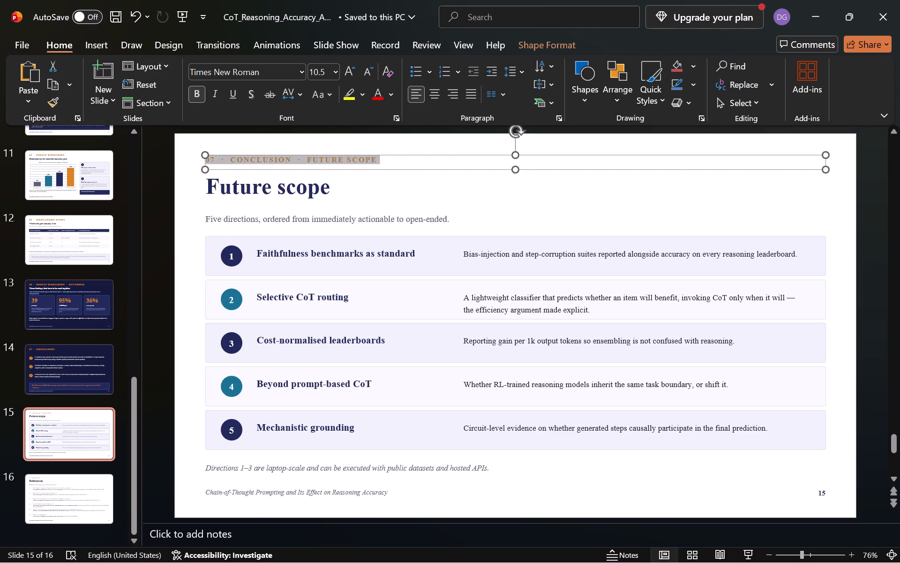
{"action": "left_click", "coordinate": [332, 76]}
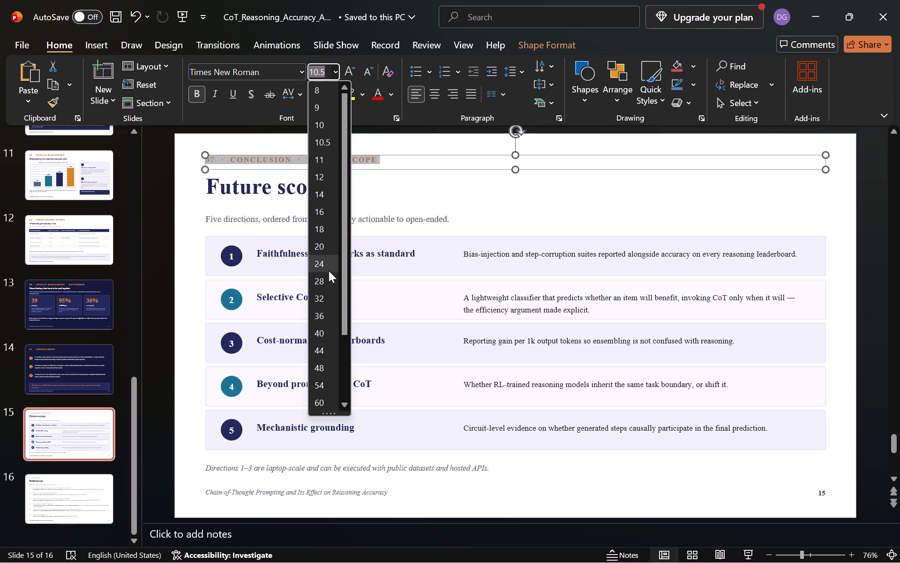
{"action": "left_click", "coordinate": [329, 278]}
Set the font size of the "Future scope" title on slide 15 to 24.
{"action": "left_click", "coordinate": [309, 189]}
{"action": "key", "text": "ctrl+a"}
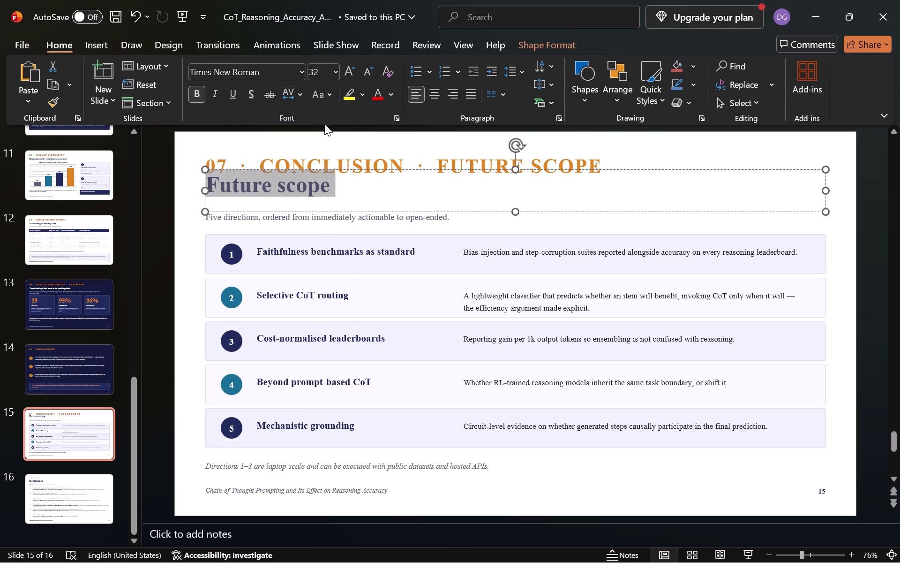
{"action": "left_click", "coordinate": [334, 75]}
{"action": "left_click", "coordinate": [326, 262]}
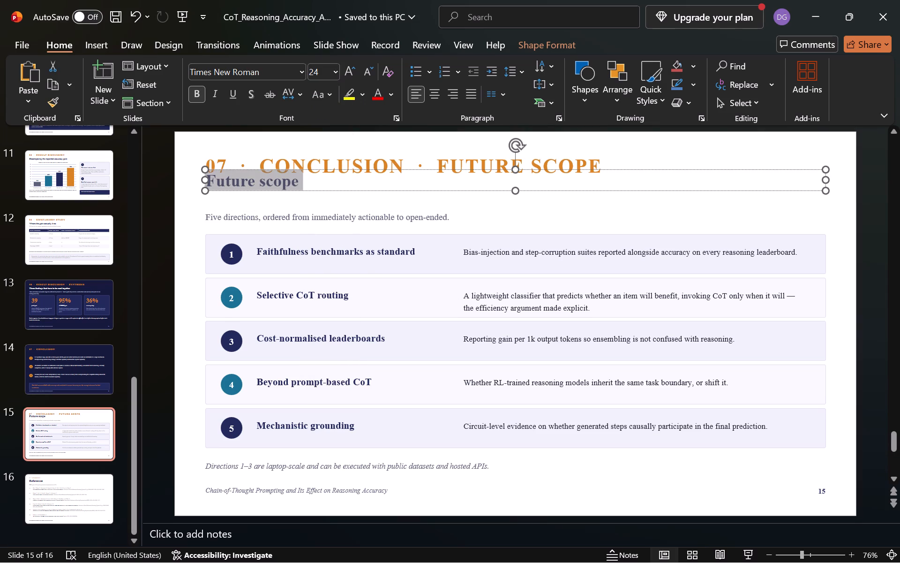
Move the "Future scope" title down so it sits clear between the section heading and the description.
{"action": "left_click_drag", "start_coordinate": [313, 170], "coordinate": [312, 181]}
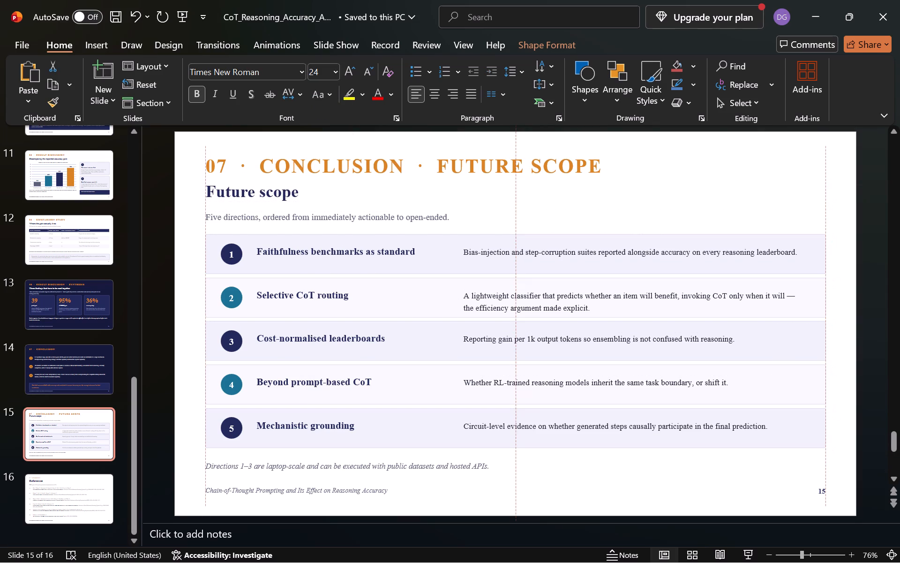
{"action": "left_click_drag", "start_coordinate": [312, 181], "coordinate": [312, 179]}
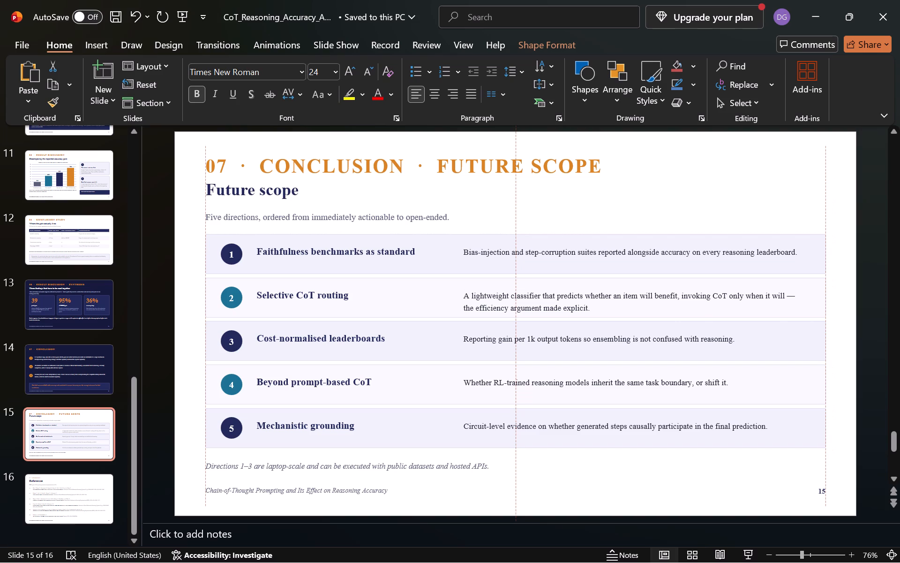
{"action": "left_click_drag", "start_coordinate": [312, 179], "coordinate": [312, 180]}
{"action": "left_click", "coordinate": [311, 165]}
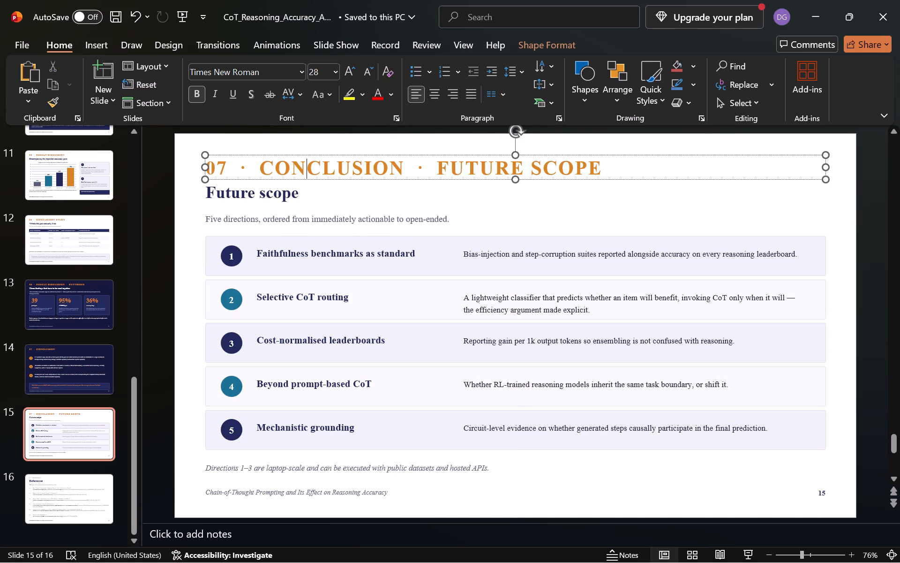
On slide 16, set the "08 · REFERENCES" section heading's font size to 28.
{"action": "scroll", "coordinate": [266, 241], "scroll_direction": "down", "scroll_amount": 1}
{"action": "scroll", "coordinate": [266, 241], "scroll_direction": "up", "scroll_amount": 1}
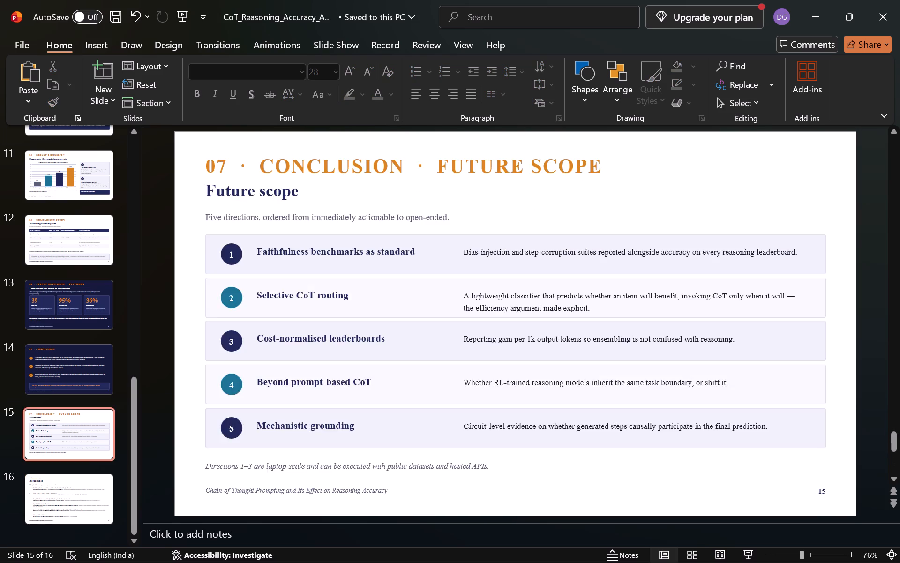
{"action": "scroll", "coordinate": [266, 241], "scroll_direction": "up", "scroll_amount": 1}
{"action": "scroll", "coordinate": [266, 241], "scroll_direction": "down", "scroll_amount": 2}
{"action": "left_click", "coordinate": [254, 162]}
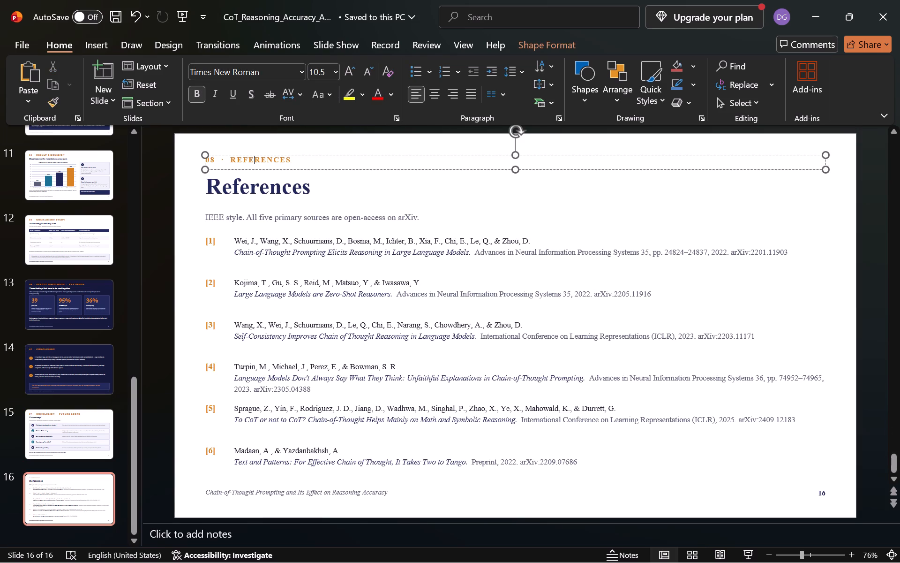
{"action": "key", "text": "ctrl+a"}
{"action": "left_click", "coordinate": [335, 71]}
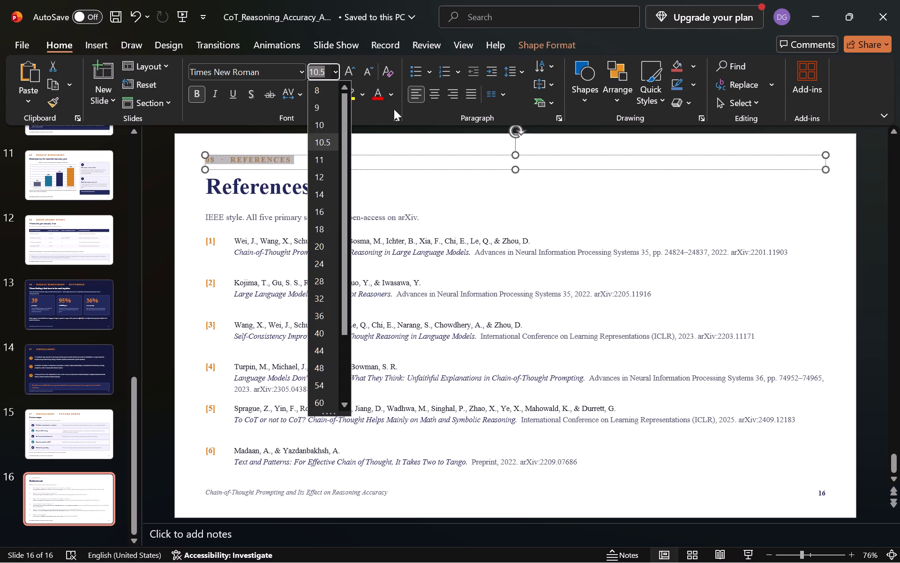
{"action": "left_click", "coordinate": [325, 279]}
Set the font size of the "References" title on slide 16 to 24.
{"action": "left_click", "coordinate": [297, 193]}
{"action": "key", "text": "ctrl+a"}
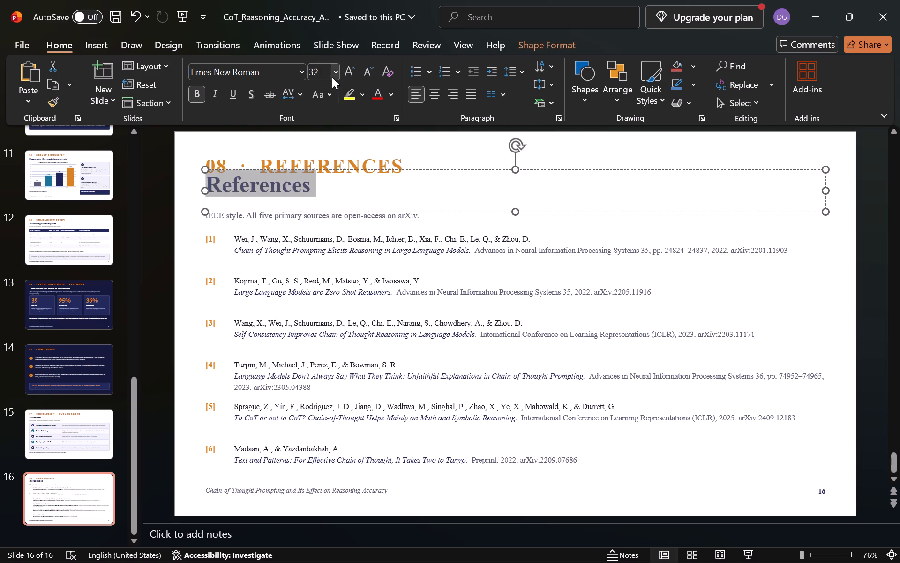
{"action": "left_click", "coordinate": [336, 72]}
{"action": "left_click", "coordinate": [327, 263]}
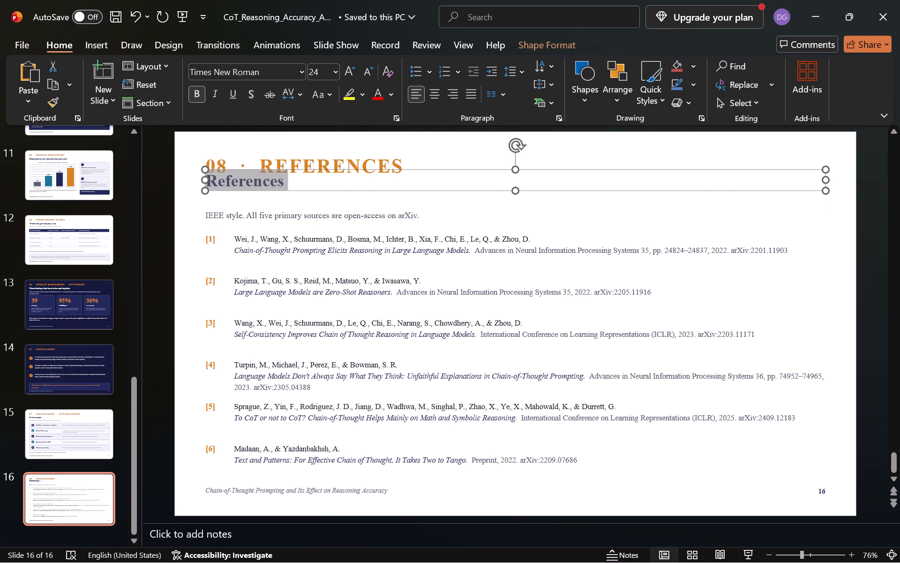
Move the "References" title down so it sits clear between the section heading and the IEEE style description.
{"action": "left_click_drag", "start_coordinate": [315, 169], "coordinate": [315, 176]}
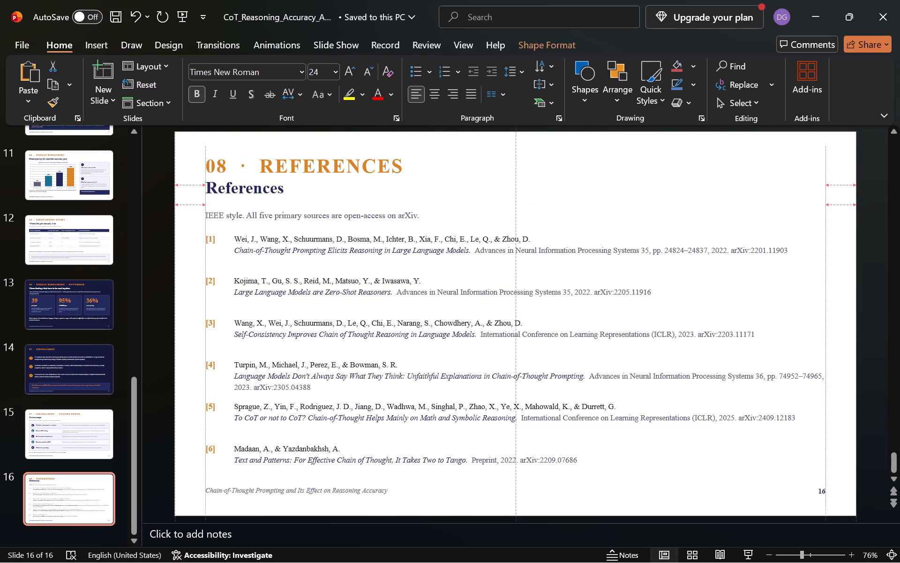
{"action": "left_click_drag", "start_coordinate": [315, 176], "coordinate": [315, 181]}
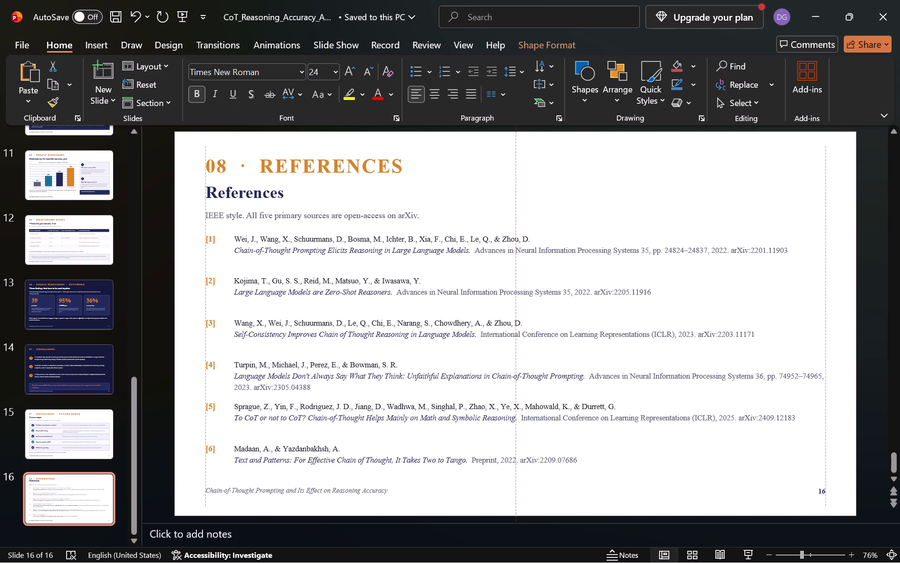
{"action": "left_click_drag", "start_coordinate": [315, 181], "coordinate": [315, 179]}
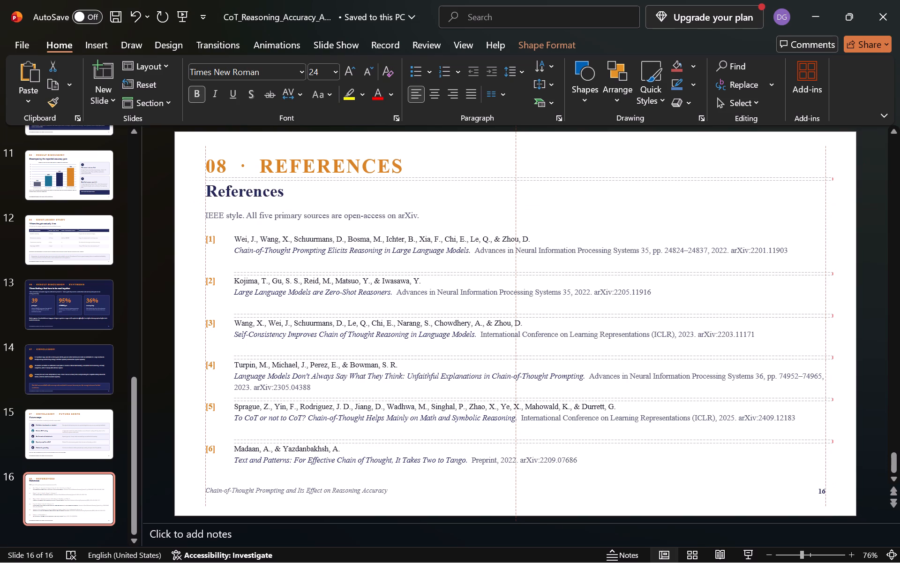
{"action": "left_click_drag", "start_coordinate": [315, 179], "coordinate": [315, 180]}
Review the slides from the last back to the first, examining the heading sizes and spacing for consistency.
{"action": "scroll", "coordinate": [315, 180], "scroll_direction": "up", "scroll_amount": 1}
{"action": "scroll", "coordinate": [315, 180], "scroll_direction": "down", "scroll_amount": 3}
{"action": "scroll", "coordinate": [331, 380], "scroll_direction": "up", "scroll_amount": 1}
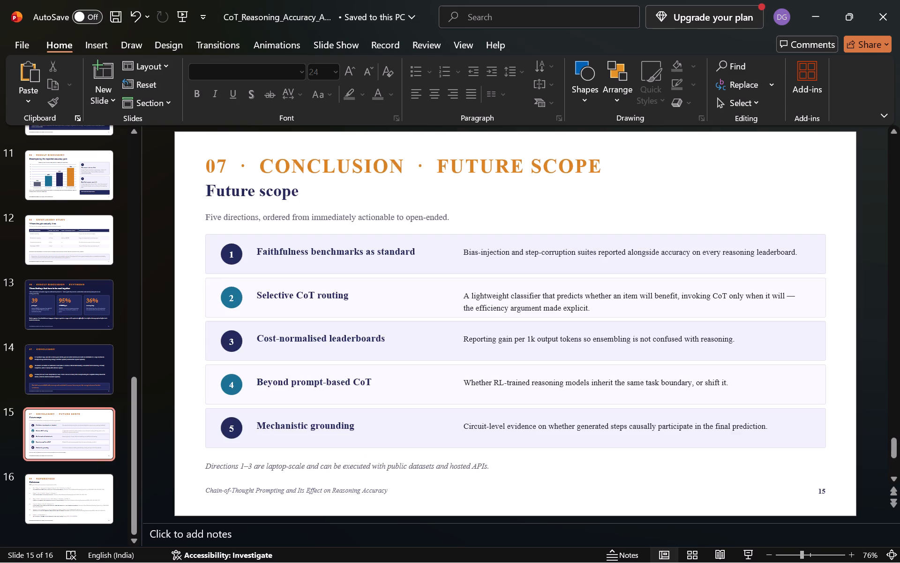
{"action": "scroll", "coordinate": [331, 380], "scroll_direction": "up", "scroll_amount": 8}
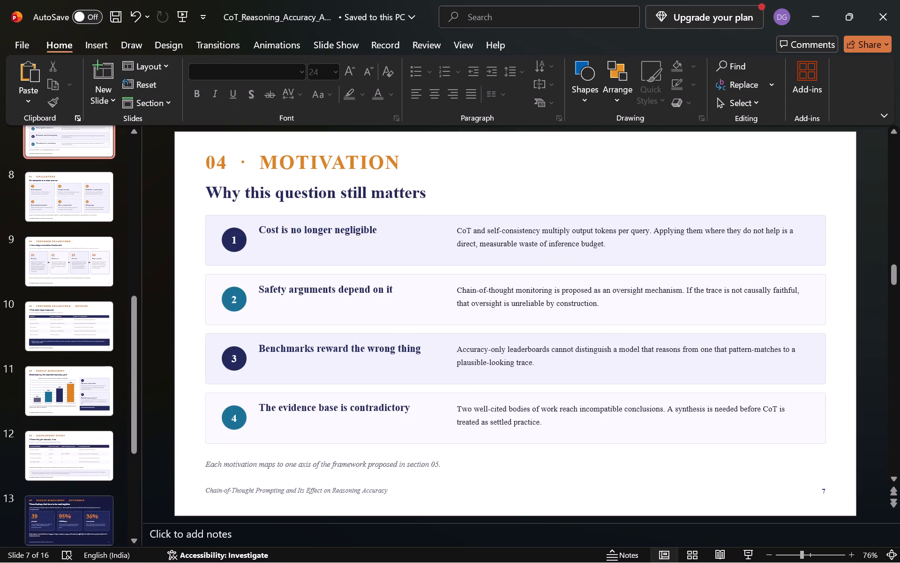
{"action": "scroll", "coordinate": [331, 380], "scroll_direction": "down", "scroll_amount": 9}
{"action": "scroll", "coordinate": [331, 380], "scroll_direction": "up", "scroll_amount": 2}
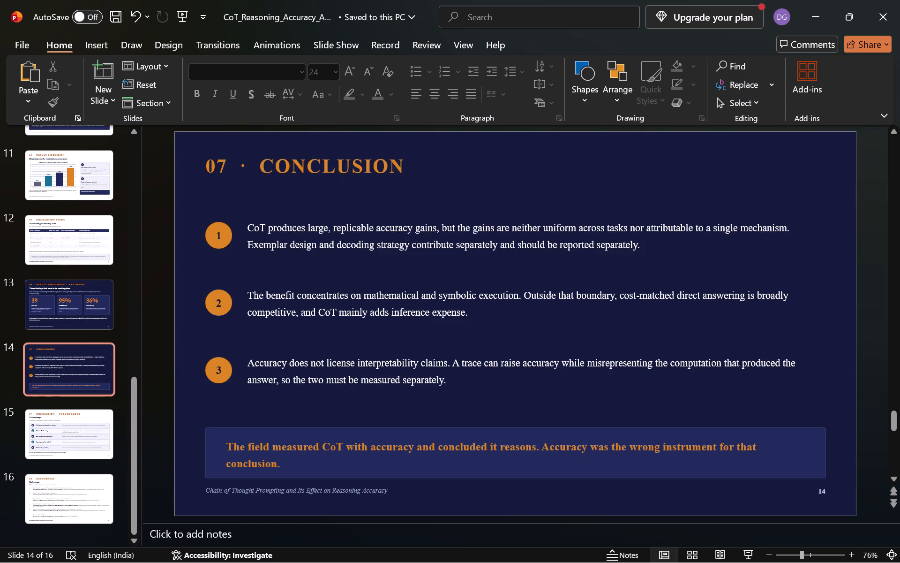
{"action": "scroll", "coordinate": [331, 380], "scroll_direction": "up", "scroll_amount": 1}
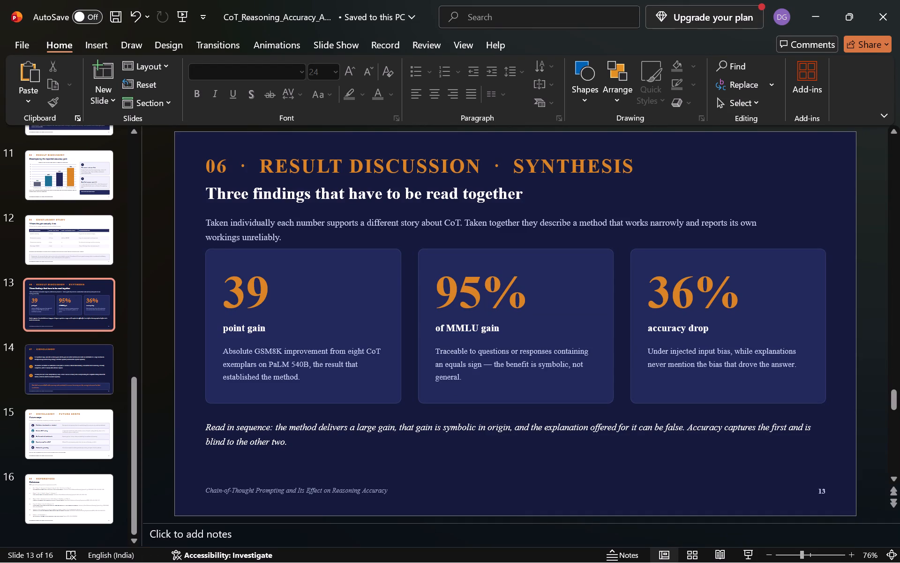
{"action": "scroll", "coordinate": [463, 259], "scroll_direction": "up", "scroll_amount": 1}
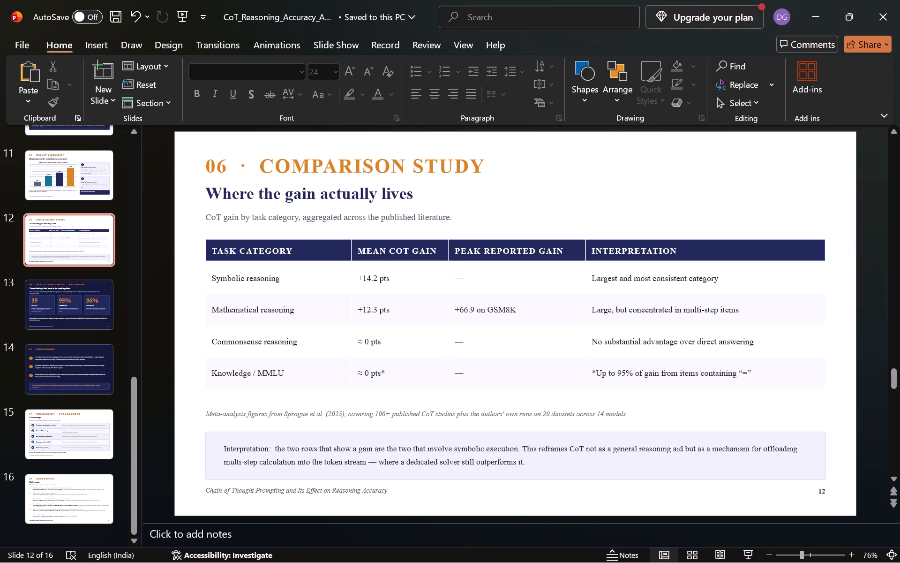
{"action": "scroll", "coordinate": [409, 311], "scroll_direction": "up", "scroll_amount": 3}
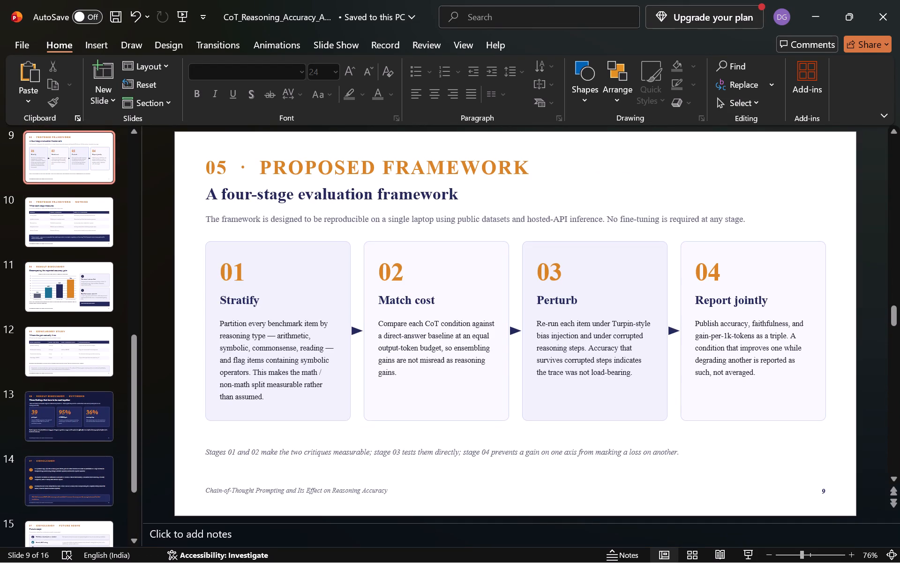
{"action": "left_click", "coordinate": [405, 327]}
{"action": "scroll", "coordinate": [405, 327], "scroll_direction": "up", "scroll_amount": 10}
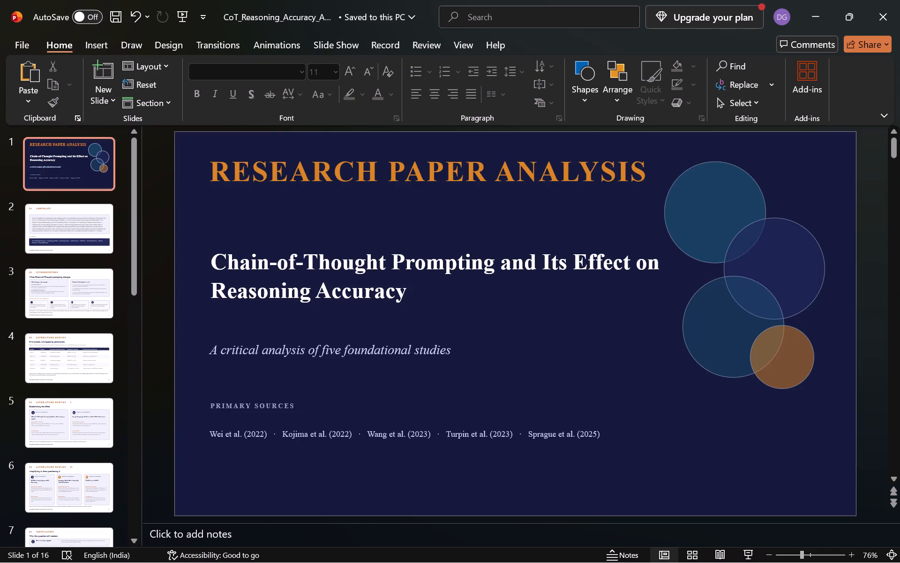
{"action": "scroll", "coordinate": [405, 327], "scroll_direction": "up", "scroll_amount": 2}
{"action": "scroll", "coordinate": [405, 327], "scroll_direction": "down", "scroll_amount": 1}
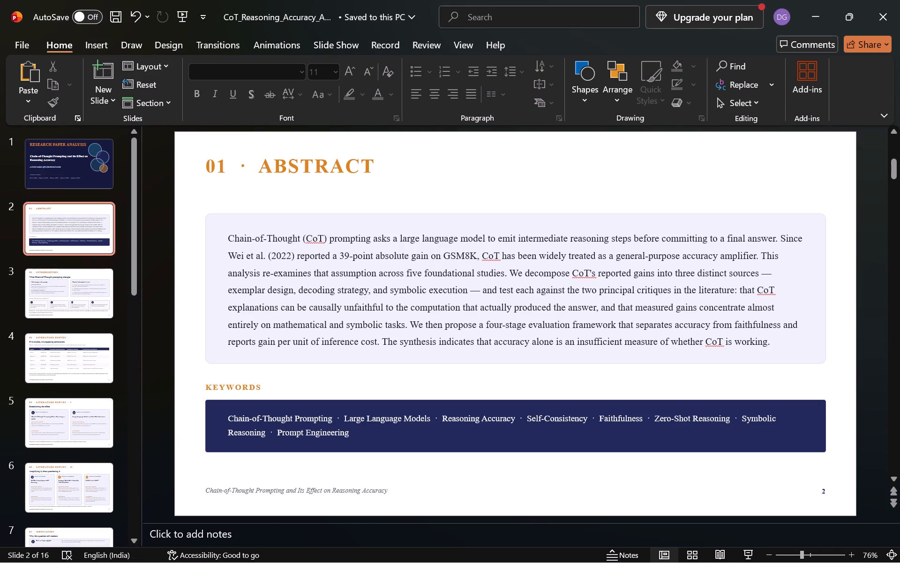
Review slides 2 to 6 in order, examining headings, spacing and the consistency of the number circles.
{"action": "left_click", "coordinate": [345, 488]}
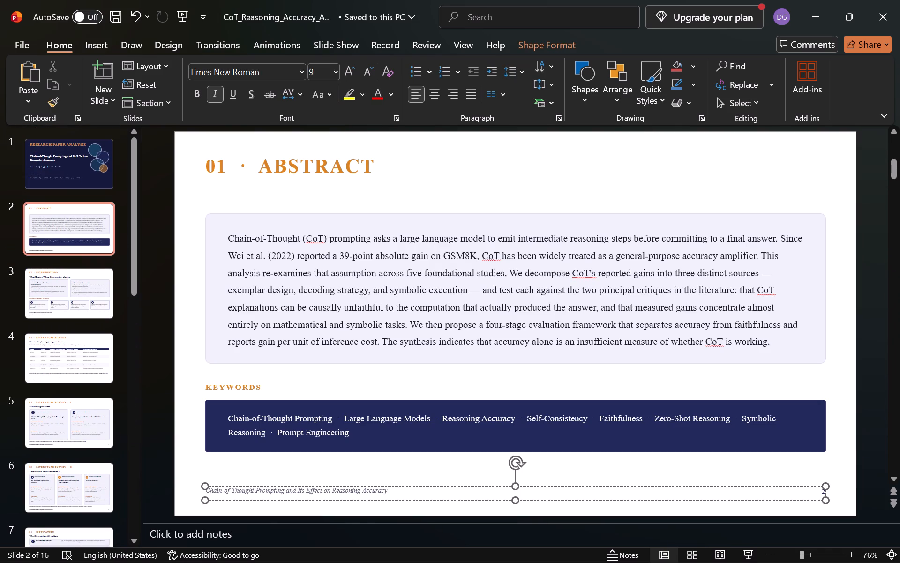
{"action": "scroll", "coordinate": [587, 395], "scroll_direction": "down", "scroll_amount": 1}
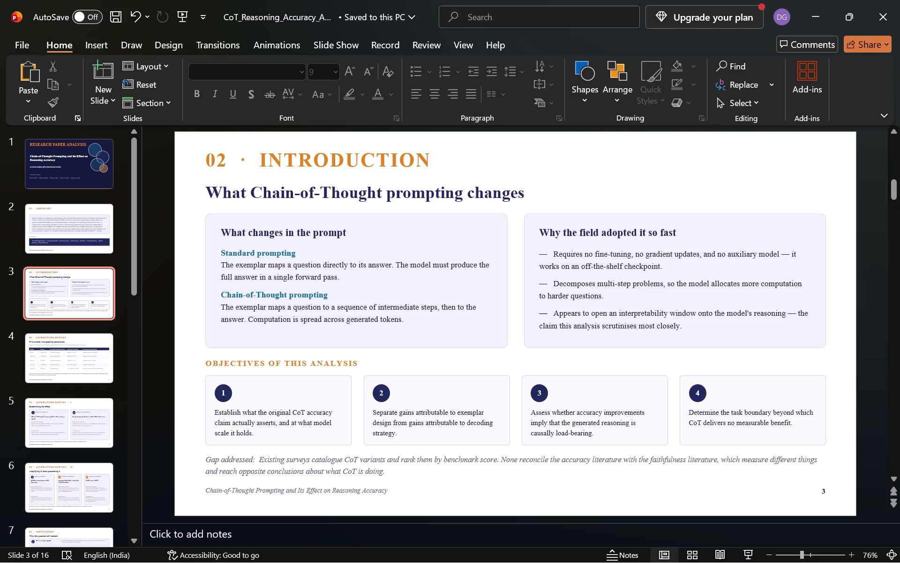
{"action": "key", "text": "F11"}
{"action": "left_click", "coordinate": [642, 327]}
{"action": "key", "text": "F11"}
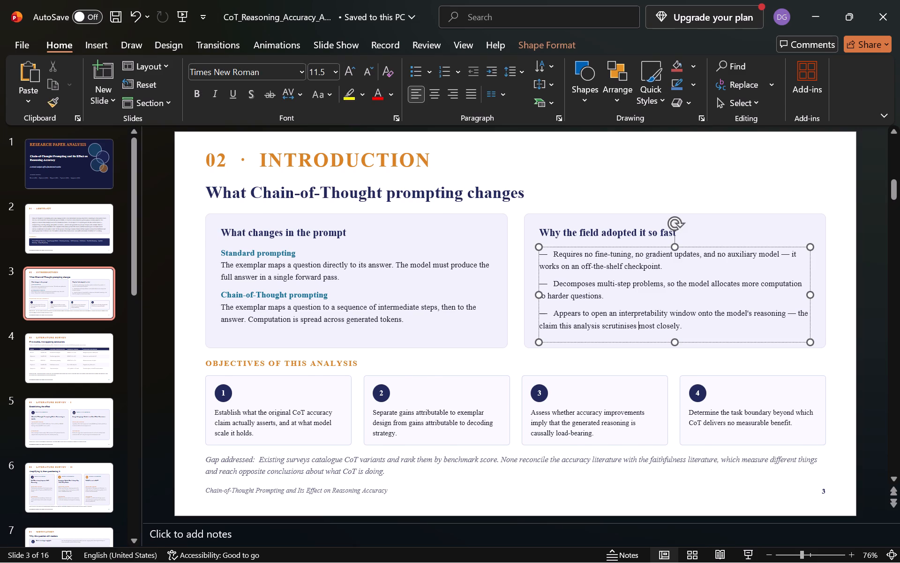
{"action": "scroll", "coordinate": [581, 365], "scroll_direction": "down", "scroll_amount": 1}
{"action": "left_click", "coordinate": [581, 365]}
{"action": "scroll", "coordinate": [581, 365], "scroll_direction": "down", "scroll_amount": 1}
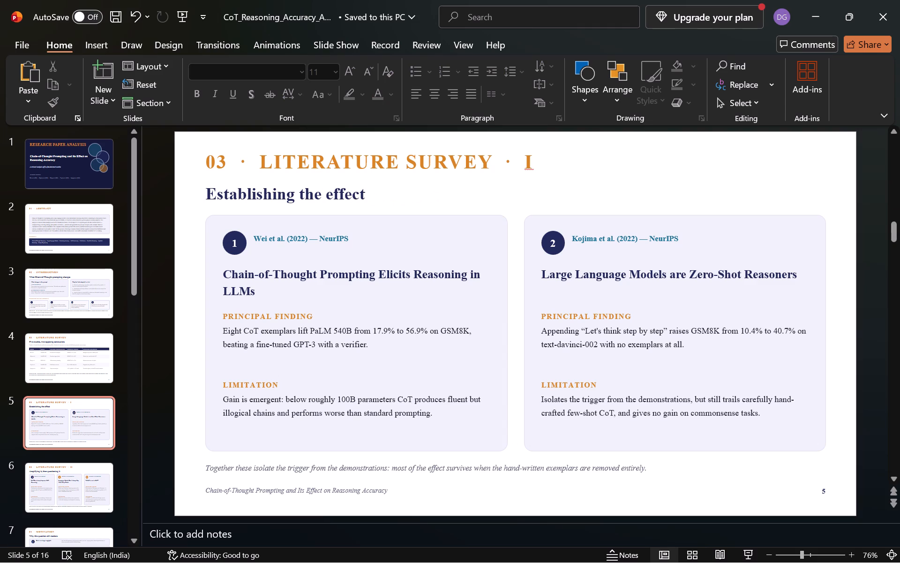
{"action": "scroll", "coordinate": [581, 365], "scroll_direction": "down", "scroll_amount": 1}
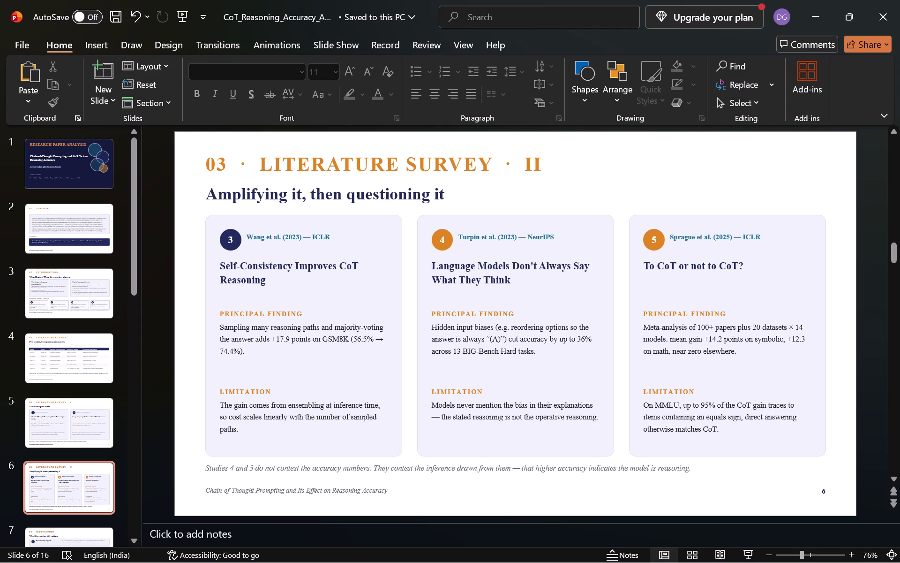
{"action": "scroll", "coordinate": [580, 369], "scroll_direction": "down", "scroll_amount": 1}
{"action": "scroll", "coordinate": [580, 369], "scroll_direction": "up", "scroll_amount": 3}
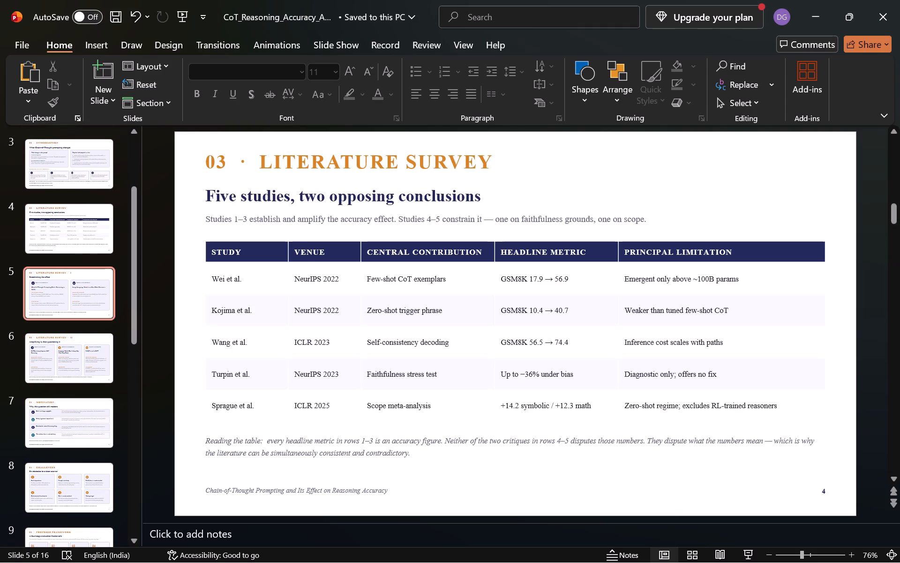
{"action": "scroll", "coordinate": [580, 369], "scroll_direction": "down", "scroll_amount": 2}
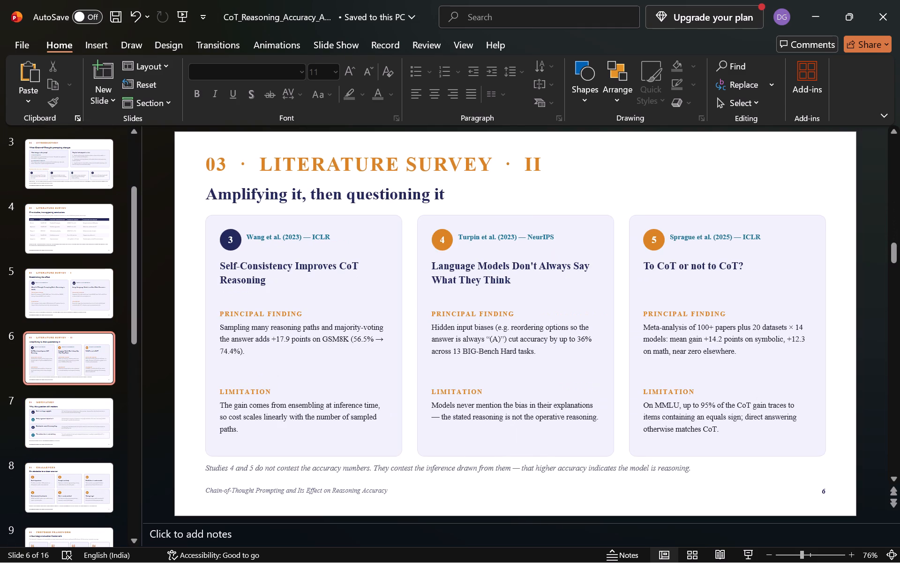
Apply the current shape outline colour to the navy number 3 circle on slide 6.
{"action": "left_click", "coordinate": [448, 246]}
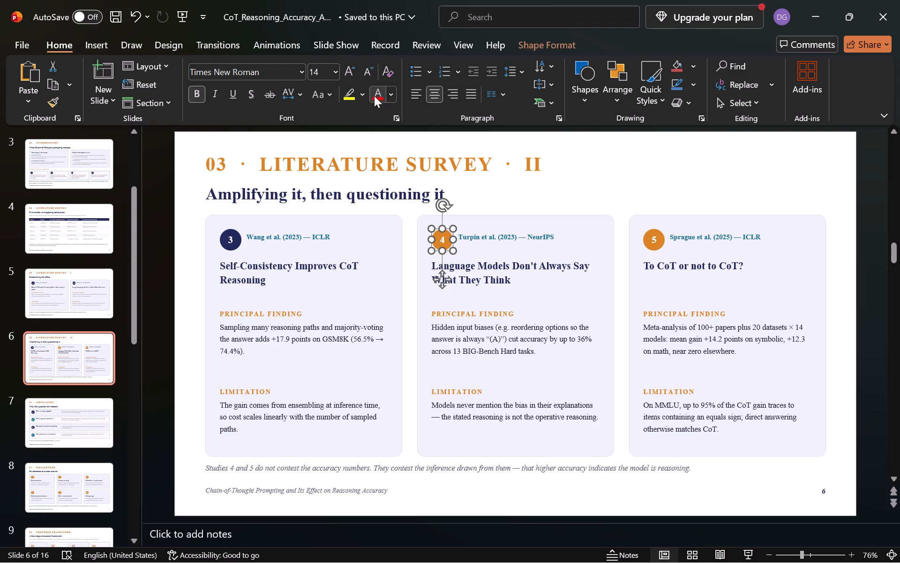
{"action": "left_click", "coordinate": [238, 238]}
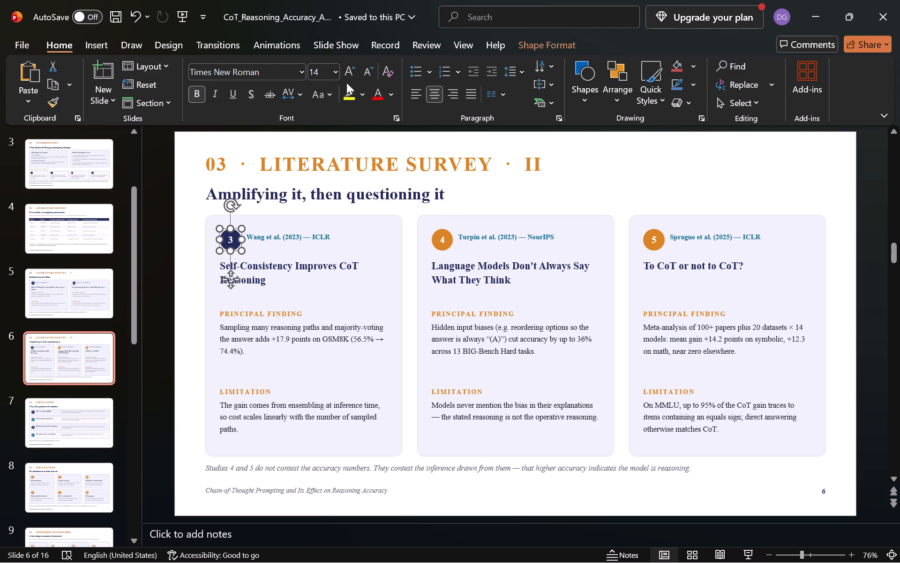
{"action": "left_click", "coordinate": [360, 95]}
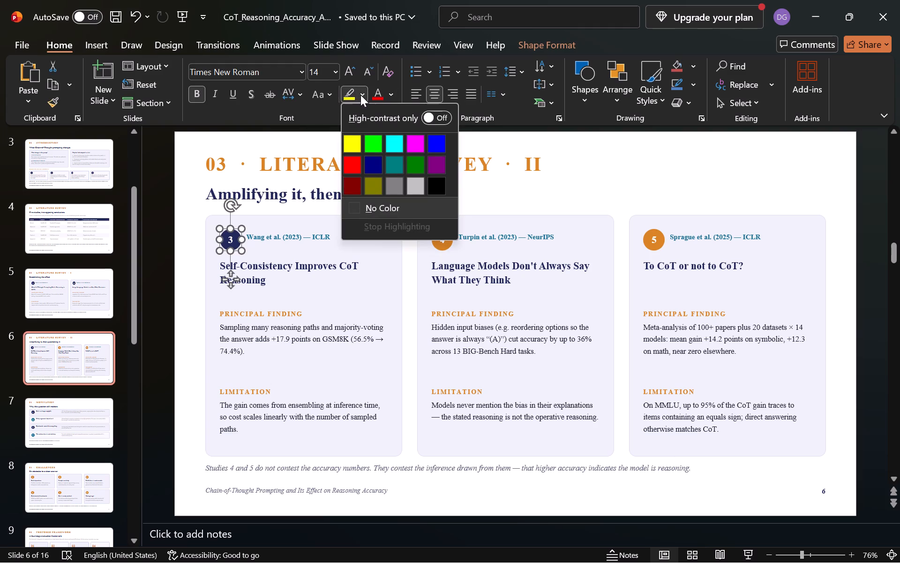
{"action": "left_click", "coordinate": [360, 95]}
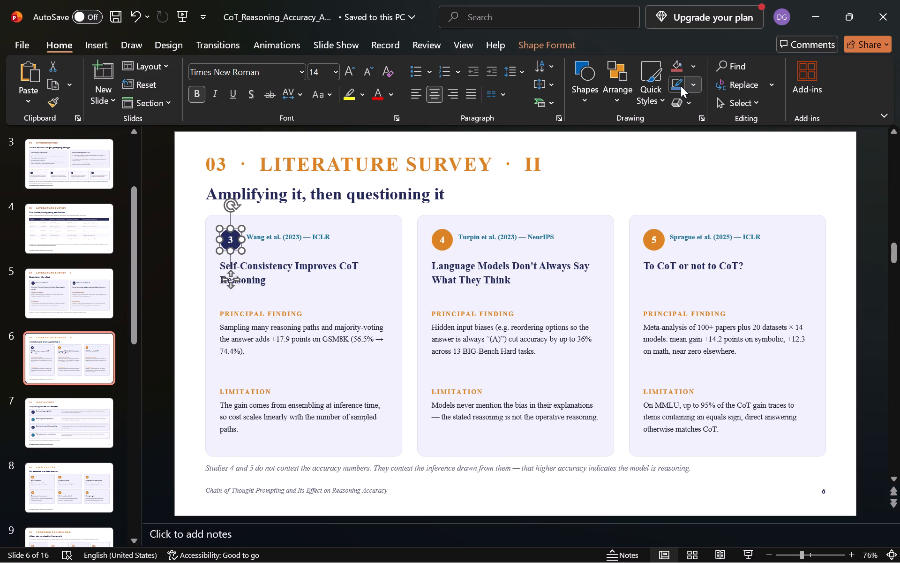
{"action": "left_click", "coordinate": [681, 86]}
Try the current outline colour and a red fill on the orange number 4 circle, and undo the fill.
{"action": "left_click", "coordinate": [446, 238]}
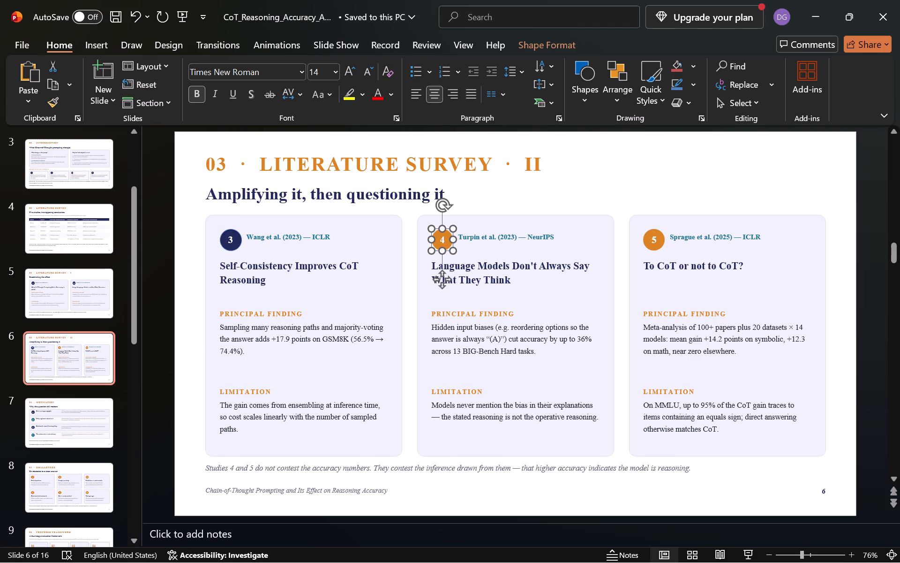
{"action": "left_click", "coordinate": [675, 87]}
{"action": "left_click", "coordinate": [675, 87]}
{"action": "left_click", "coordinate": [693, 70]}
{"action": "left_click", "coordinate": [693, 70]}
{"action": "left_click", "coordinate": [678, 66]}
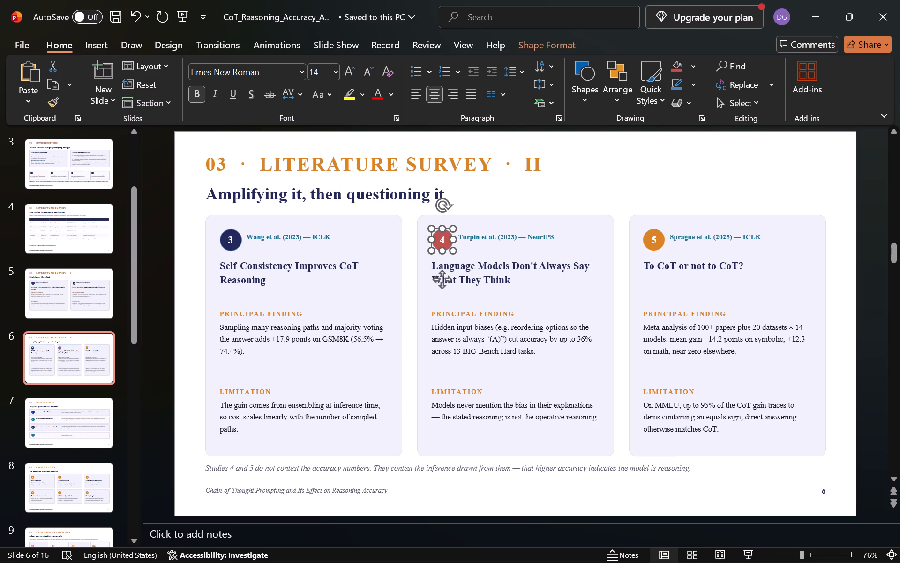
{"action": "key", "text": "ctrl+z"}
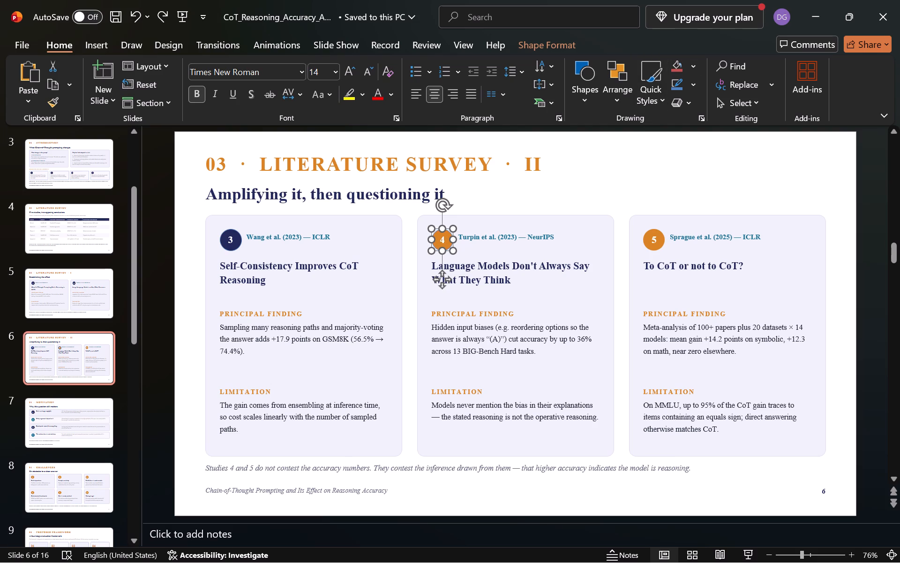
Duplicate the navy number 3 circle on slide 6 and place the copy just above the middle card's top edge.
{"action": "left_click", "coordinate": [230, 230]}
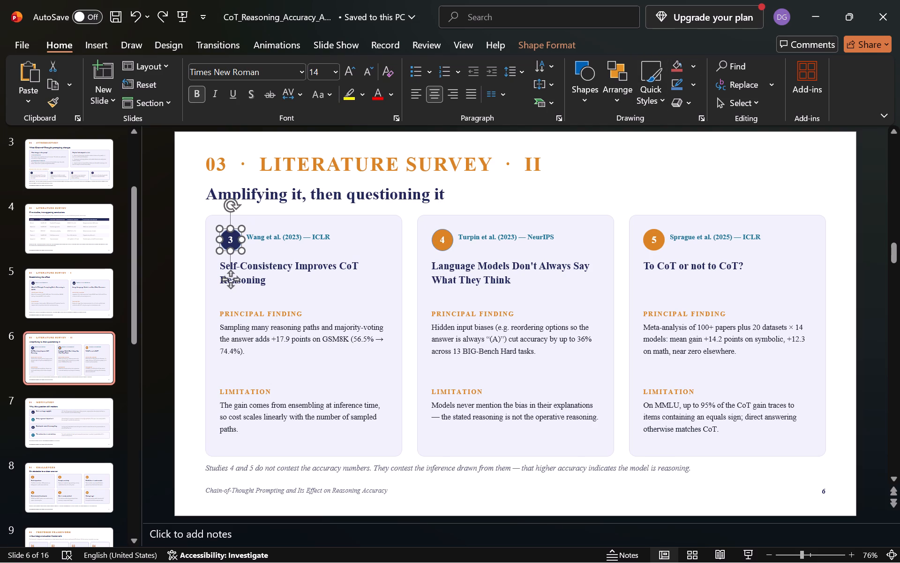
{"action": "key", "text": "ctrl+c"}
{"action": "left_click", "coordinate": [460, 225]}
{"action": "key", "text": "ctrl+v"}
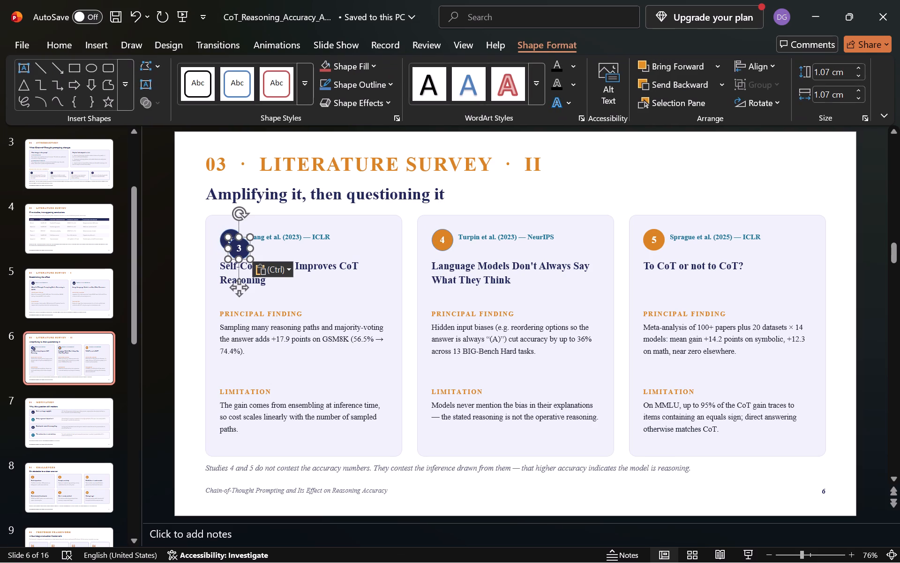
{"action": "left_click_drag", "start_coordinate": [240, 248], "coordinate": [261, 249]}
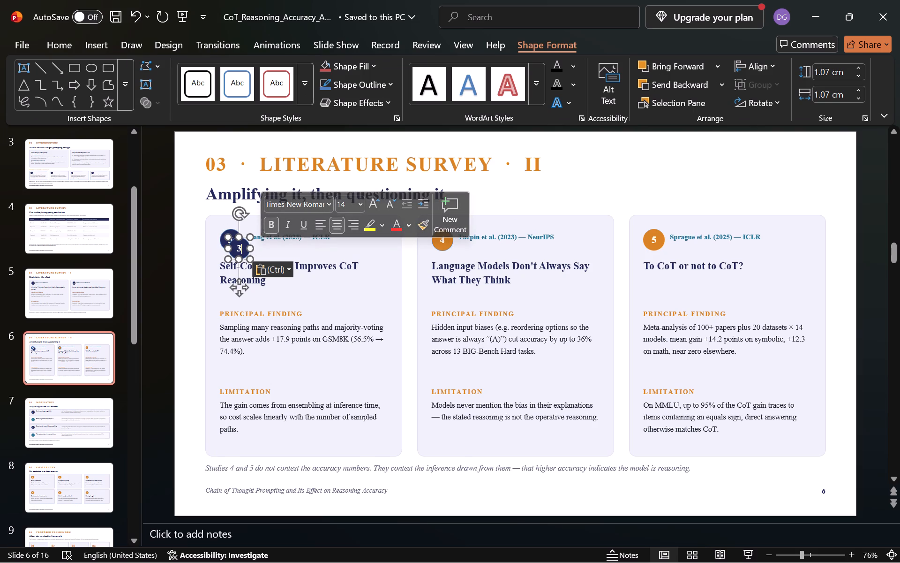
{"action": "left_click_drag", "start_coordinate": [242, 246], "coordinate": [387, 234]}
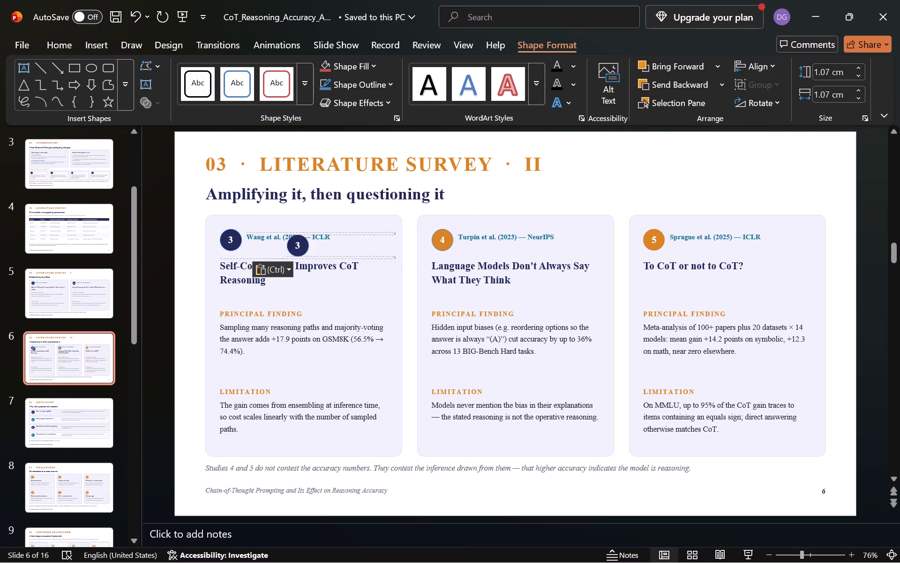
{"action": "left_click_drag", "start_coordinate": [387, 234], "coordinate": [457, 215]}
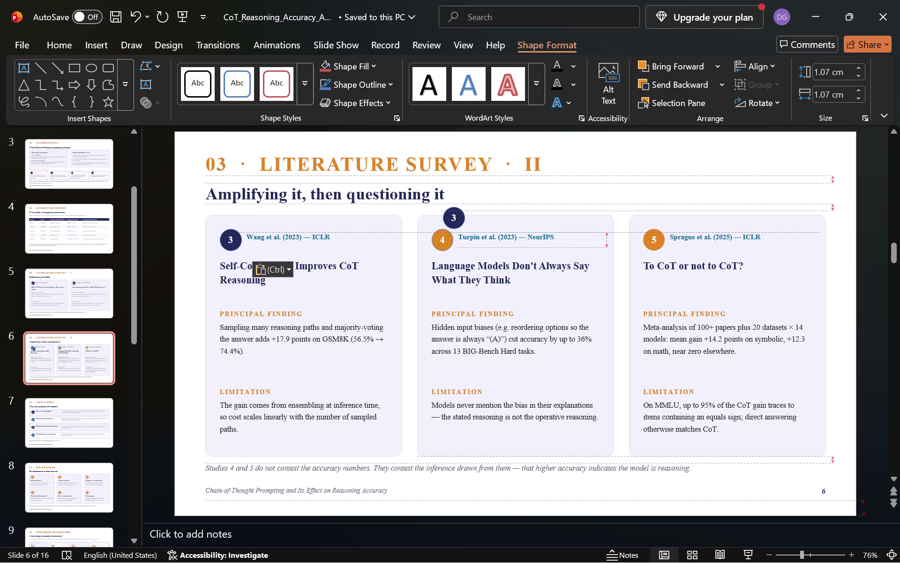
{"action": "left_click_drag", "start_coordinate": [457, 215], "coordinate": [472, 205]}
Delete the orange number 4 circle and move the navy copy into its place beside "Turpin et al. (2023) — NeurIPS".
{"action": "left_click", "coordinate": [443, 245]}
{"action": "key", "text": "Delete"}
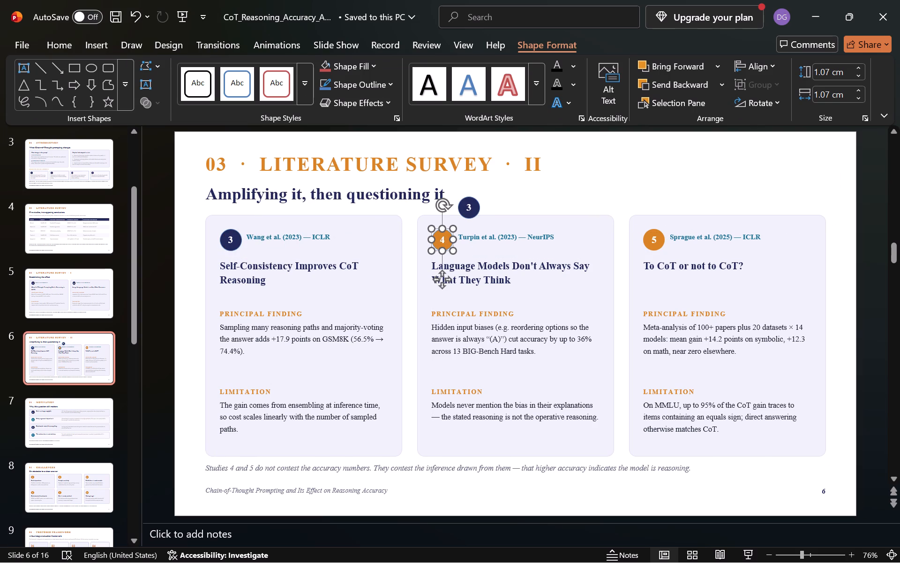
{"action": "left_click", "coordinate": [448, 229]}
{"action": "key", "text": "Delete"}
{"action": "left_click_drag", "start_coordinate": [472, 208], "coordinate": [428, 237]}
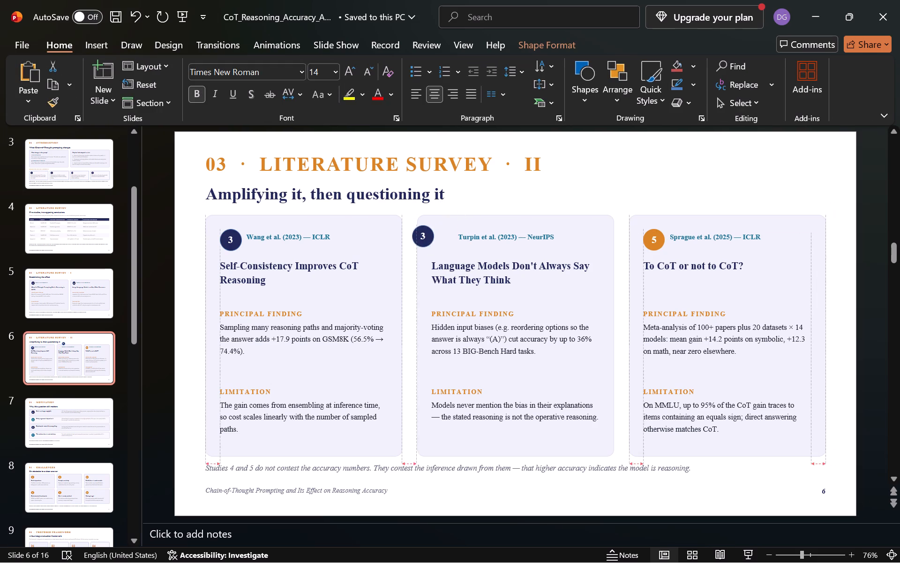
{"action": "left_click_drag", "start_coordinate": [428, 237], "coordinate": [441, 241]}
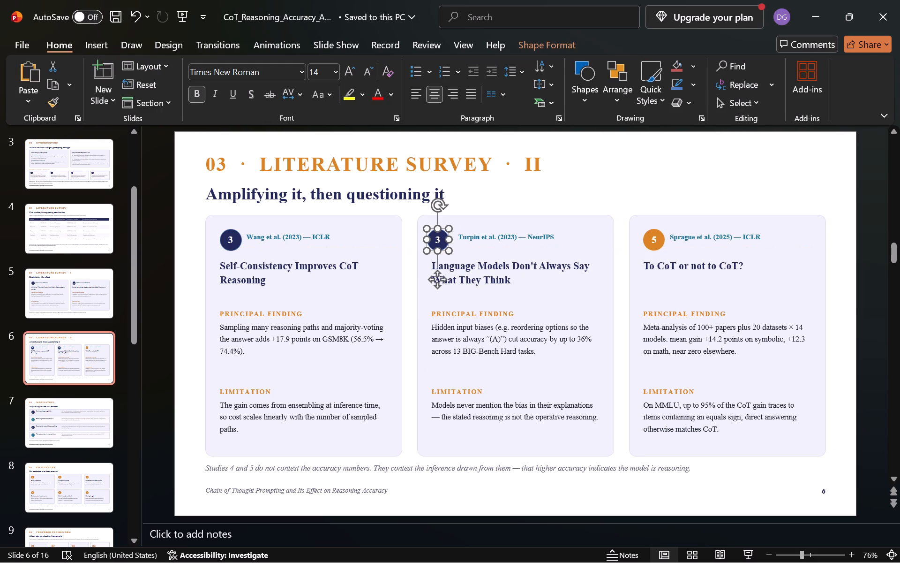
Change the number in the middle card's navy circle to 4.
{"action": "left_click", "coordinate": [439, 241]}
{"action": "key", "text": "BackSpace"}
{"action": "key", "text": "shift+dollar"}
{"action": "key", "text": "BackSpace"}
{"action": "key", "text": "4"}
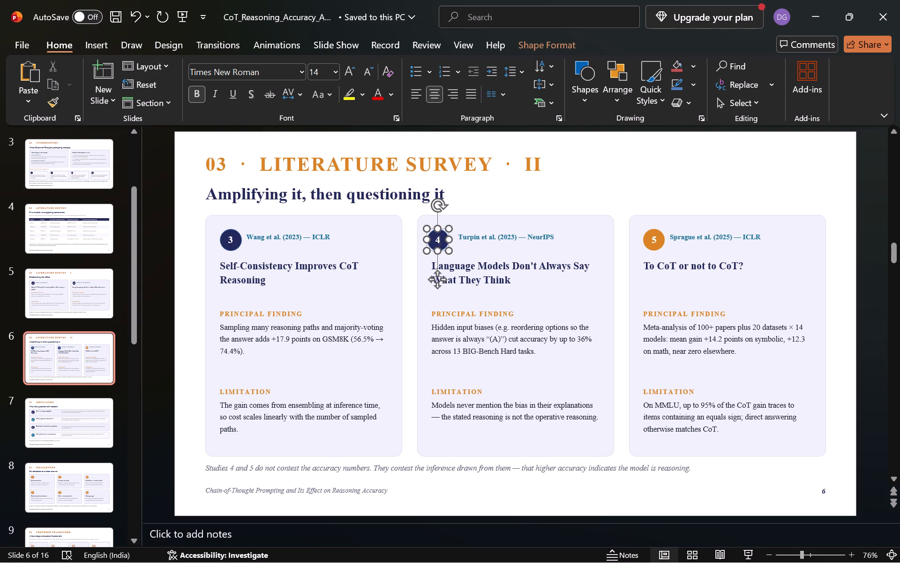
Paste another copy of the navy number 3 circle and move it onto the upper part of the "To CoT or not to CoT?" card.
{"action": "left_click", "coordinate": [653, 240]}
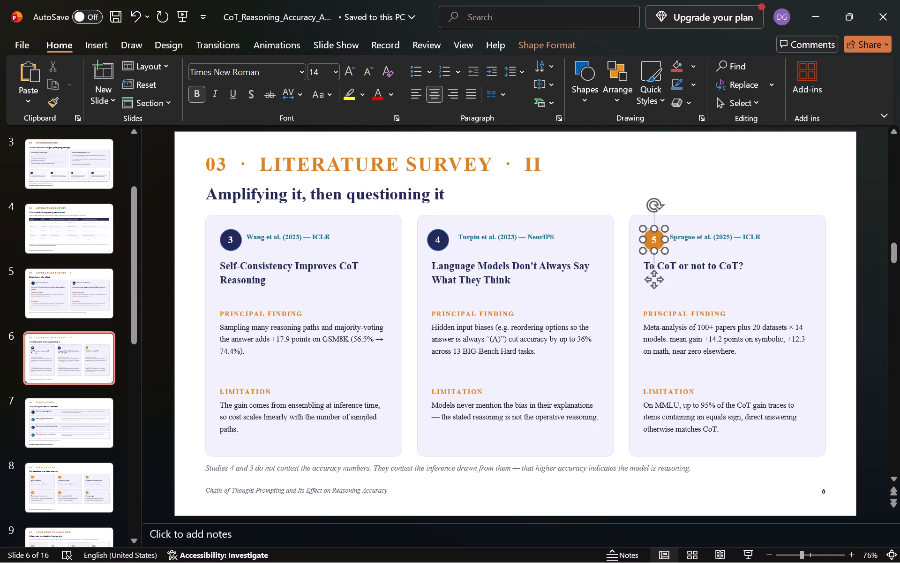
{"action": "key", "text": "ctrl+v"}
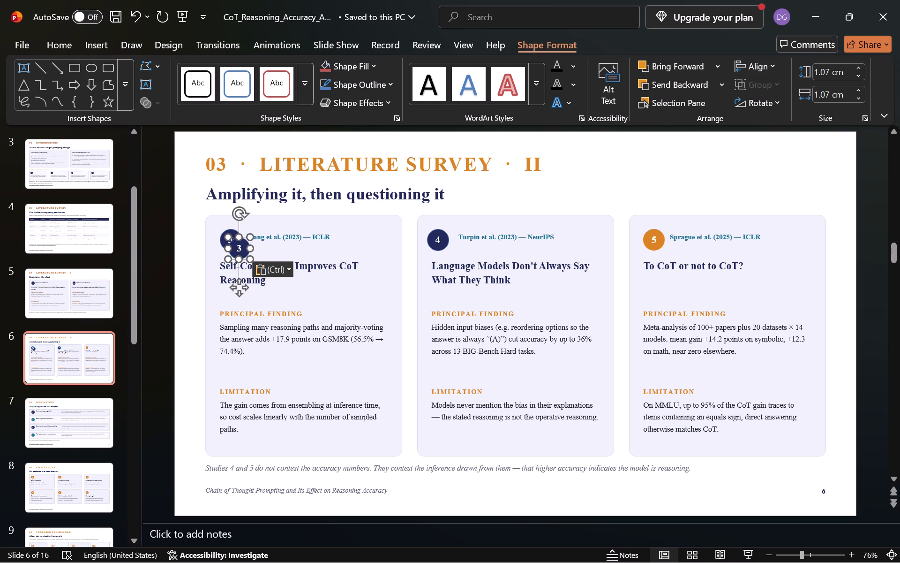
{"action": "left_click_drag", "start_coordinate": [243, 246], "coordinate": [398, 244]}
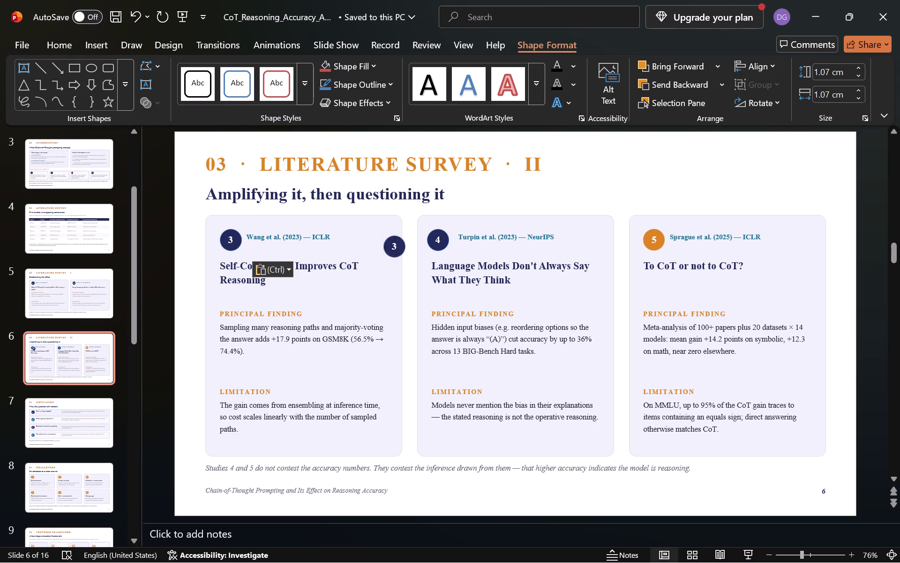
{"action": "left_click_drag", "start_coordinate": [398, 244], "coordinate": [766, 222]}
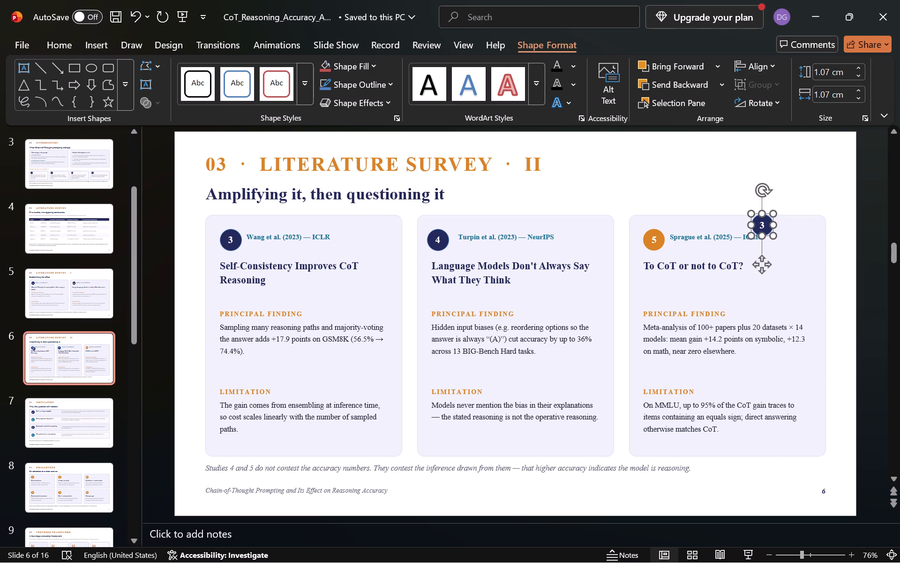
Delete the orange number 5 circle and move the navy copy into its place beside "Sprague et al. (2025) — ICLR".
{"action": "left_click", "coordinate": [657, 241]}
{"action": "key", "text": "Delete"}
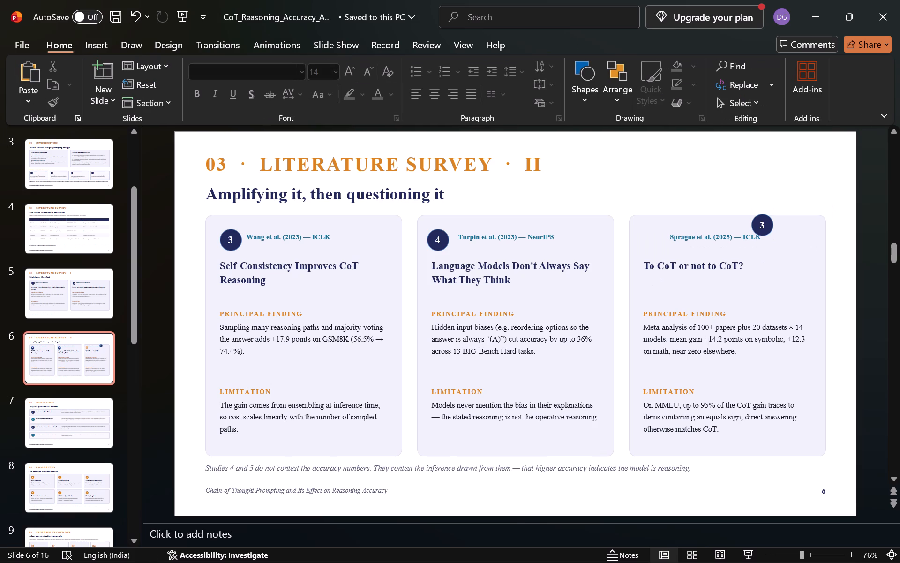
{"action": "left_click", "coordinate": [764, 226]}
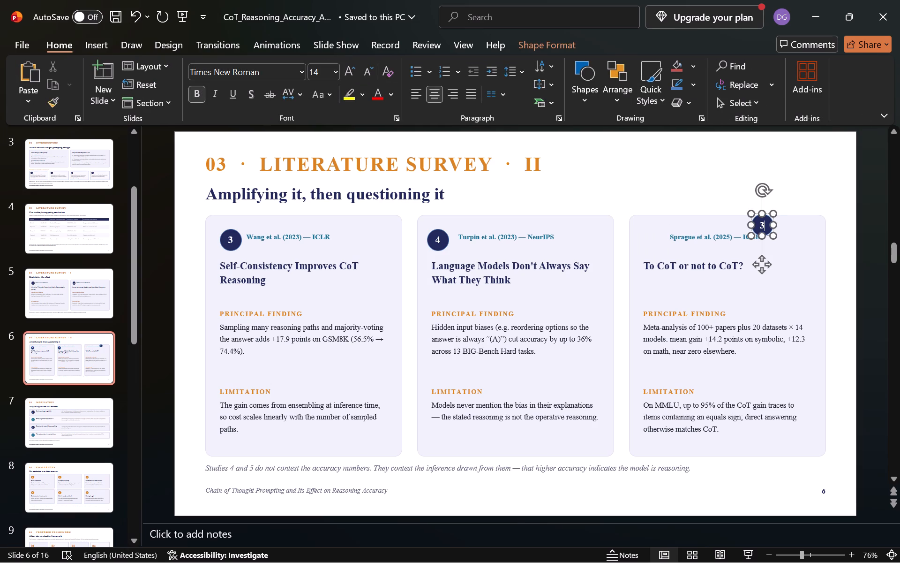
{"action": "left_click_drag", "start_coordinate": [768, 220], "coordinate": [694, 232]}
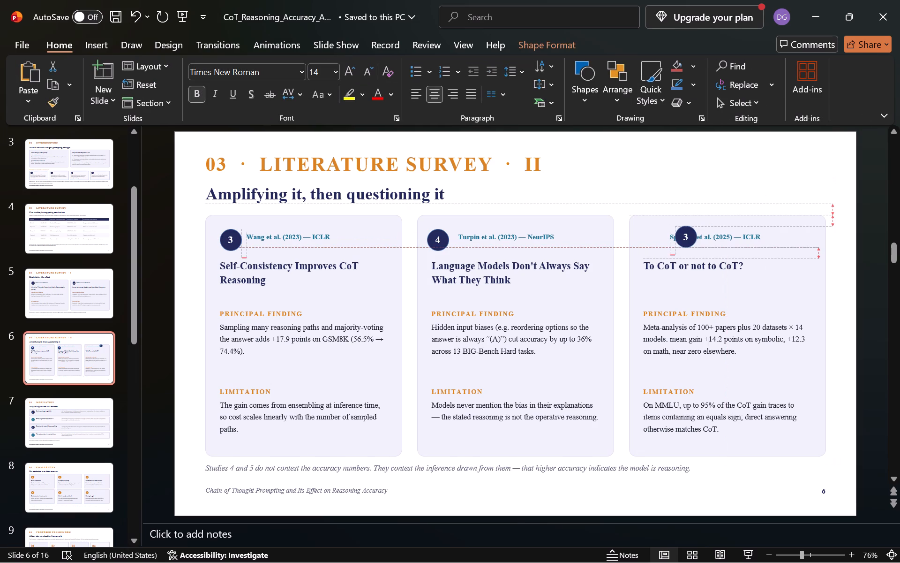
{"action": "left_click_drag", "start_coordinate": [694, 232], "coordinate": [659, 234]}
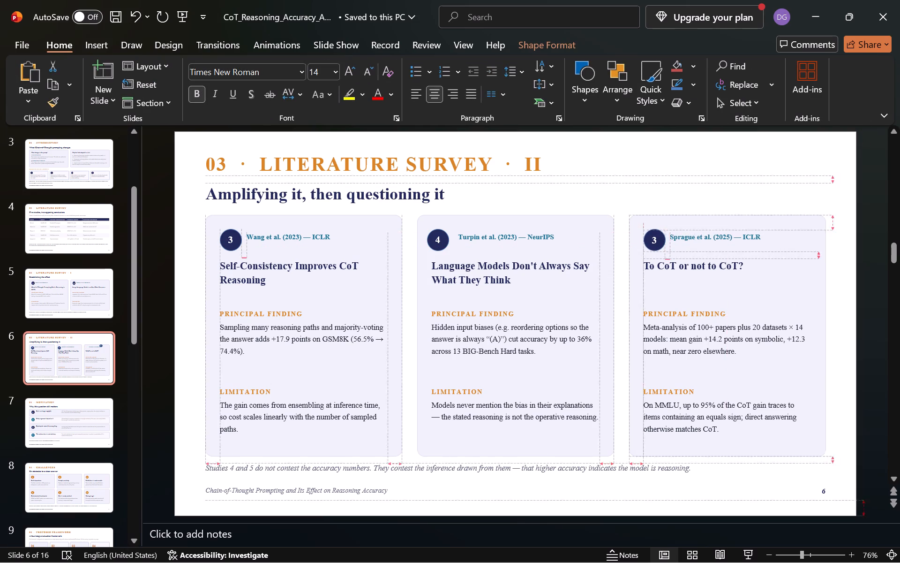
{"action": "left_click_drag", "start_coordinate": [659, 234], "coordinate": [658, 235]}
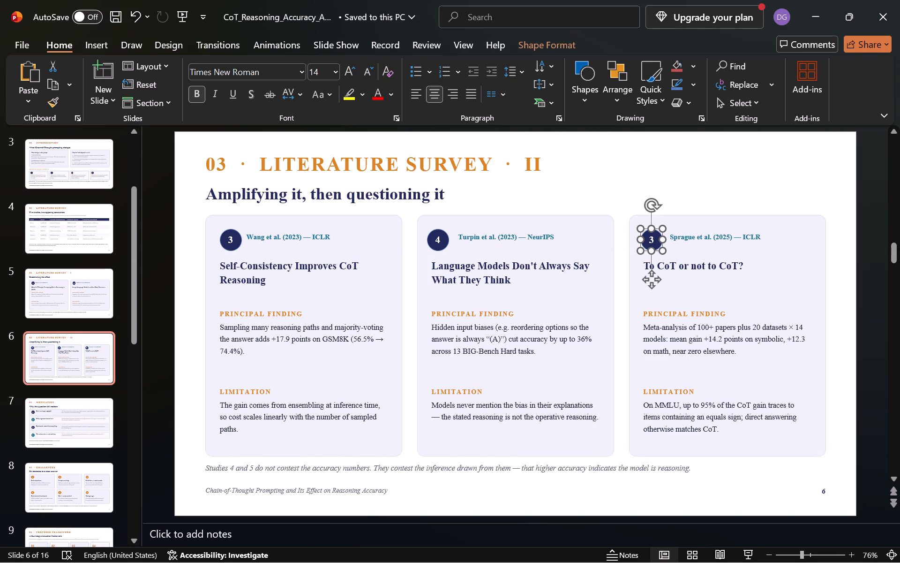
Change the number in the "To CoT or not to CoT?" card's navy circle to 5.
{"action": "left_click", "coordinate": [654, 239]}
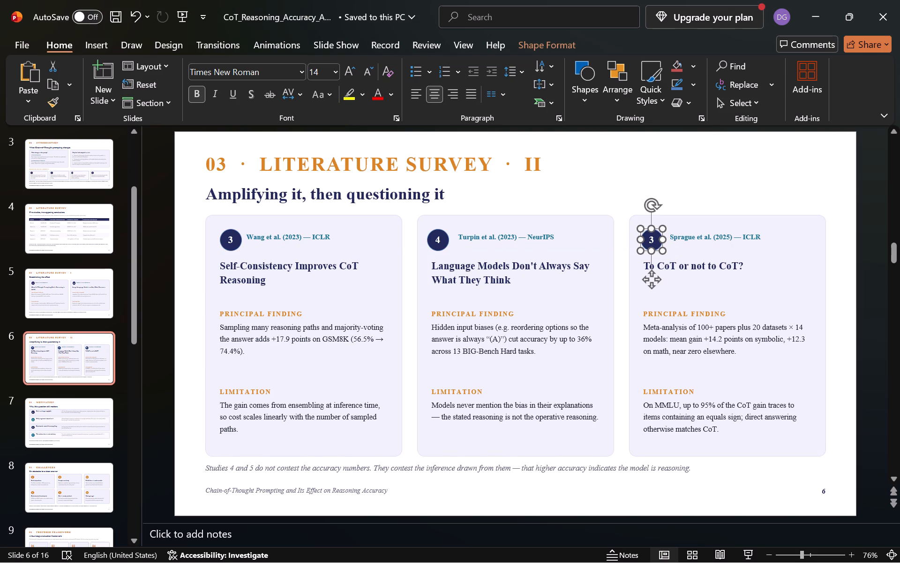
{"action": "left_click", "coordinate": [652, 238]}
{"action": "key", "text": "BackSpace"}
{"action": "key", "text": "5"}
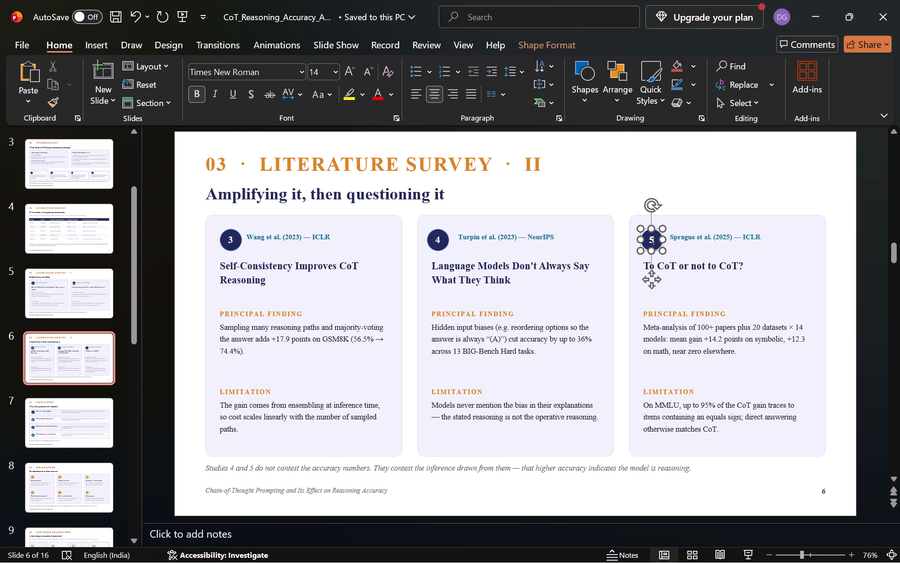
{"action": "left_click", "coordinate": [750, 177]}
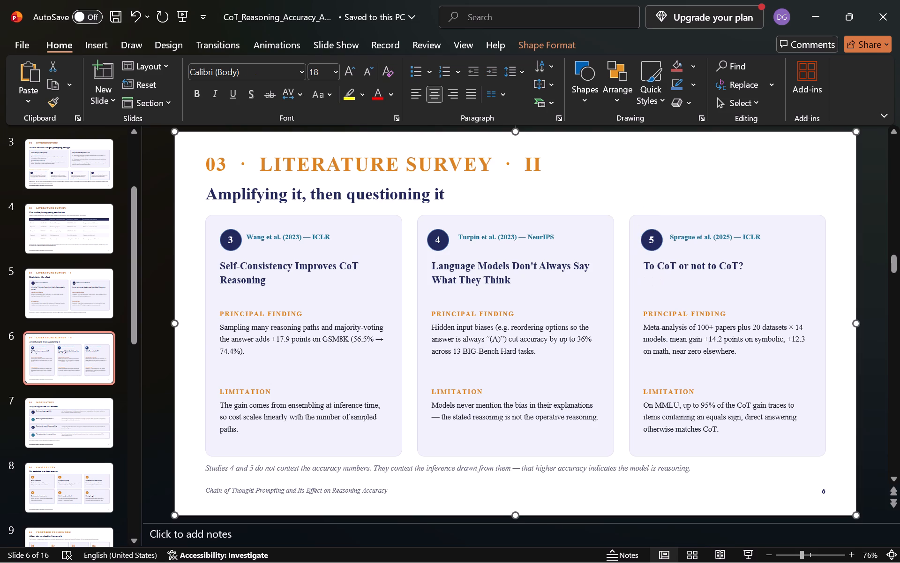
Preview the available chart styles on the GSM8K accuracy bar chart on slide 11 without applying any of them.
{"action": "scroll", "coordinate": [685, 281], "scroll_direction": "down", "scroll_amount": 1}
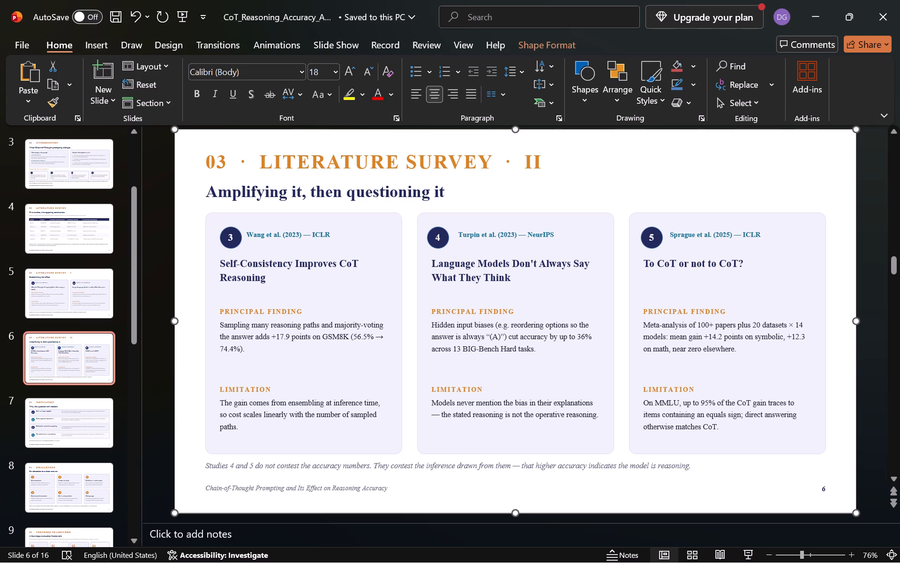
{"action": "scroll", "coordinate": [685, 282], "scroll_direction": "down", "scroll_amount": 1}
{"action": "scroll", "coordinate": [685, 282], "scroll_direction": "up", "scroll_amount": 1}
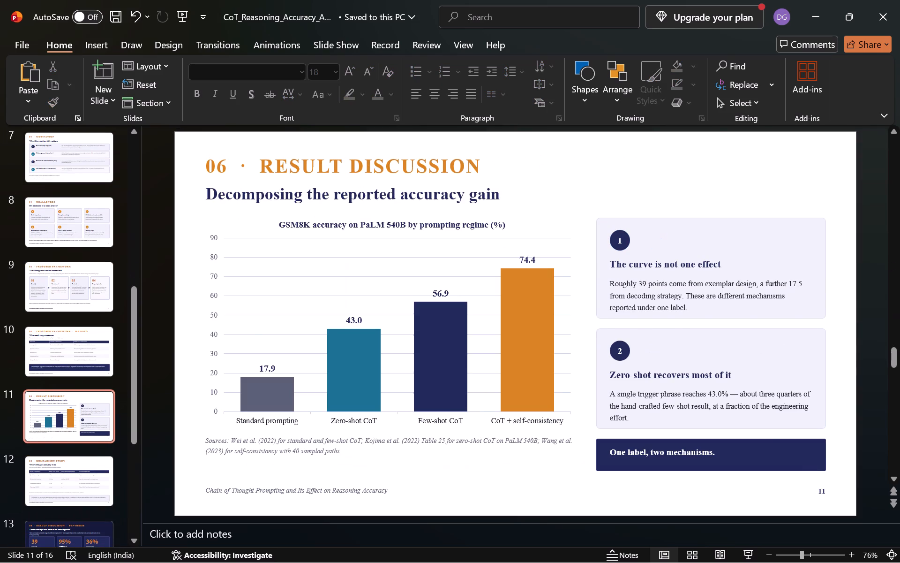
{"action": "scroll", "coordinate": [685, 282], "scroll_direction": "up", "scroll_amount": 1}
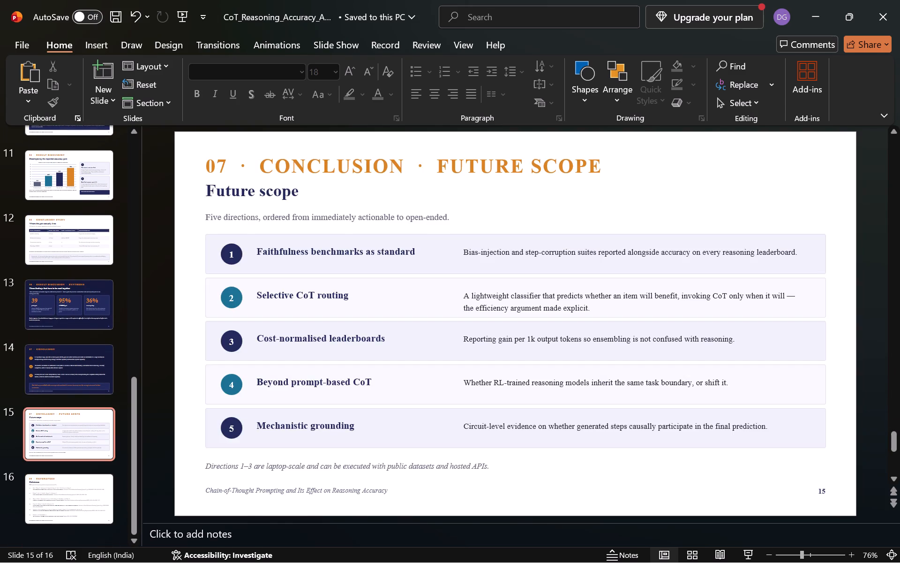
{"action": "scroll", "coordinate": [685, 282], "scroll_direction": "up", "scroll_amount": 1}
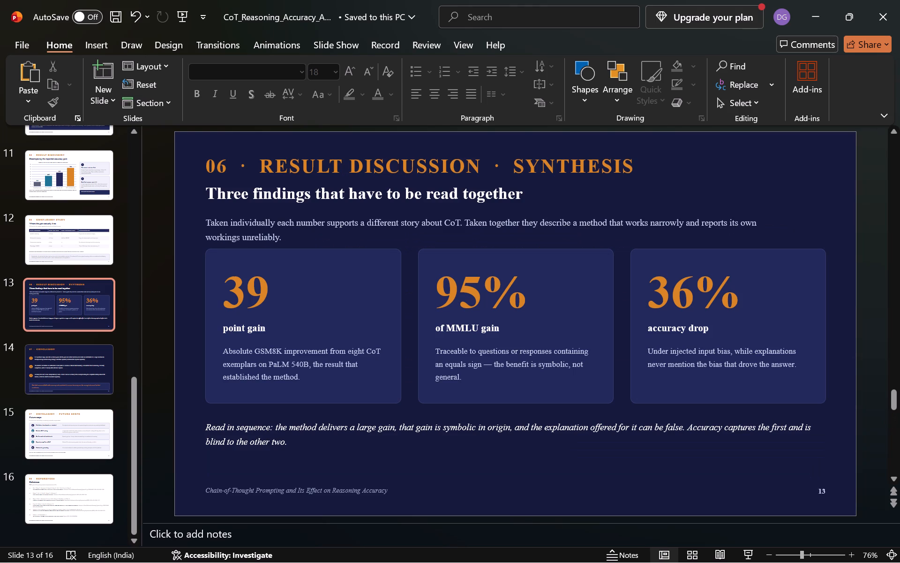
{"action": "scroll", "coordinate": [685, 282], "scroll_direction": "up", "scroll_amount": 2}
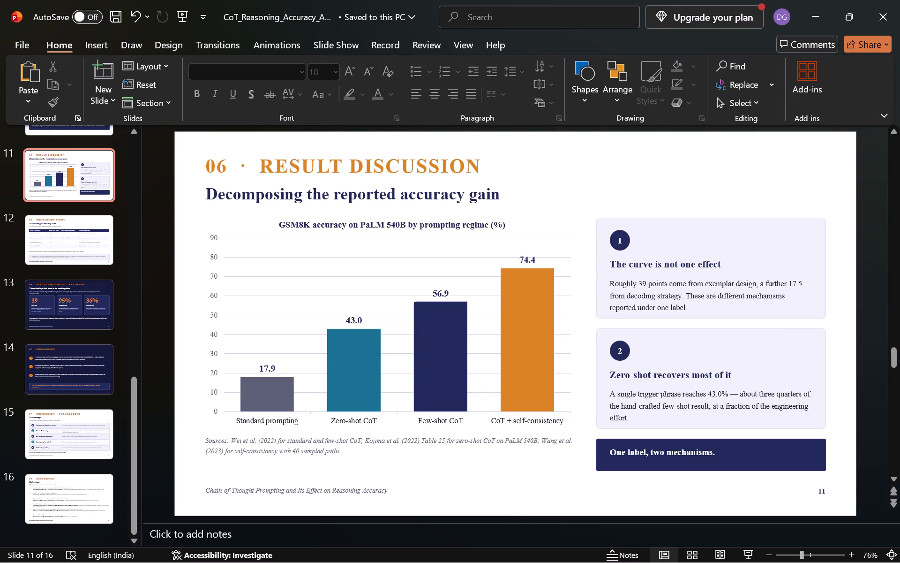
{"action": "left_click", "coordinate": [547, 360]}
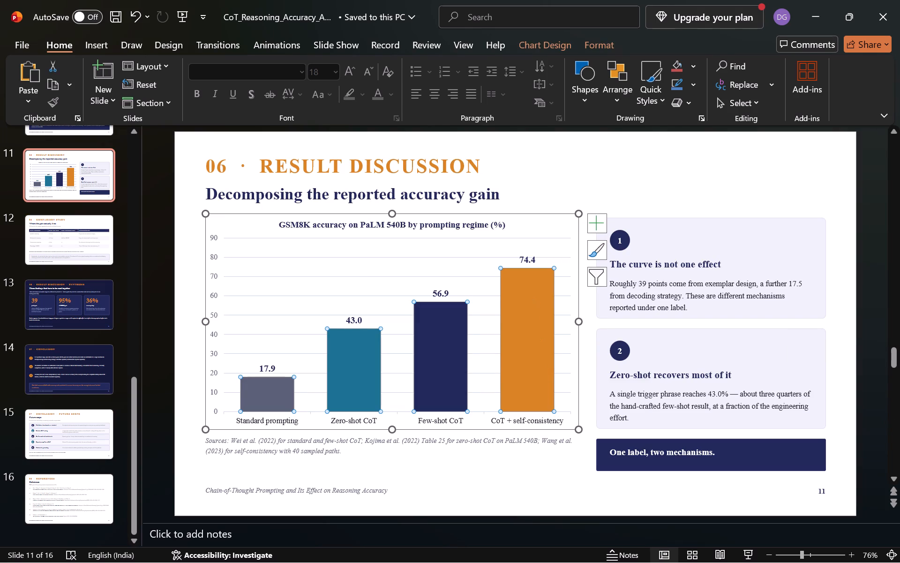
{"action": "left_click", "coordinate": [600, 251]}
{"action": "scroll", "coordinate": [676, 432], "scroll_direction": "down", "scroll_amount": 1}
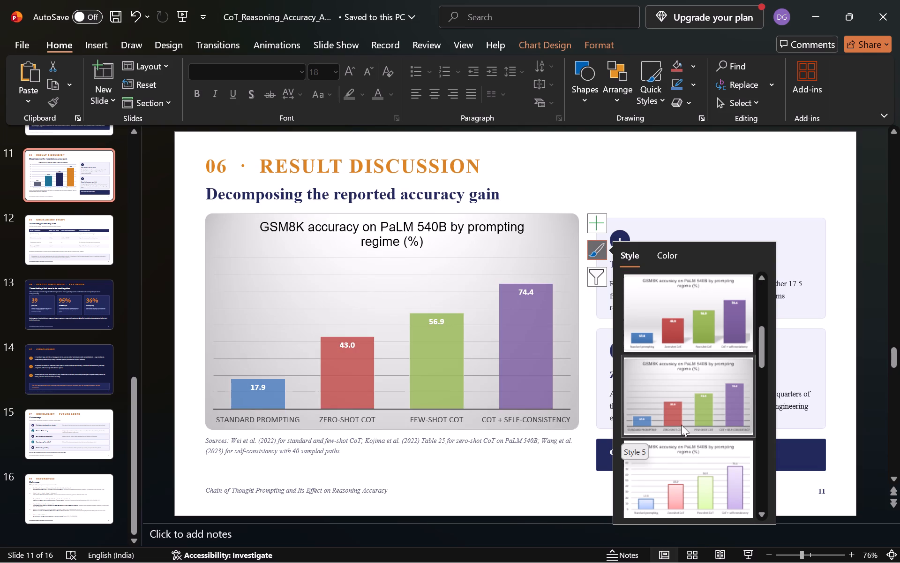
{"action": "scroll", "coordinate": [676, 456], "scroll_direction": "down", "scroll_amount": 1}
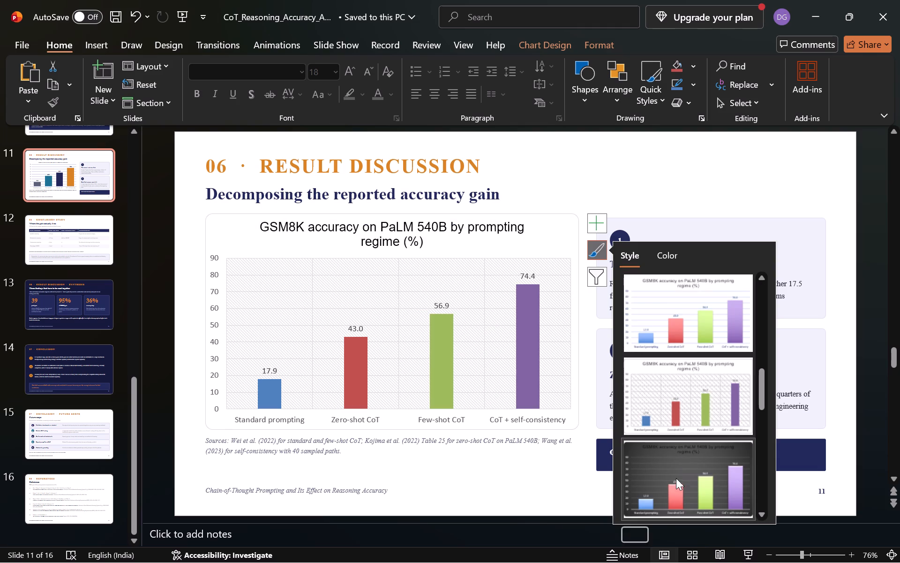
{"action": "scroll", "coordinate": [676, 482], "scroll_direction": "down", "scroll_amount": 3}
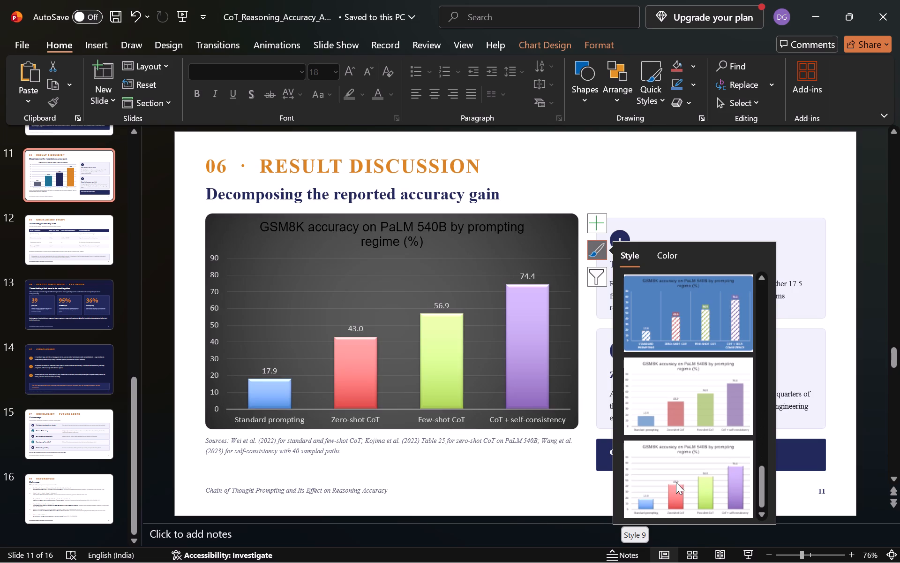
{"action": "scroll", "coordinate": [676, 482], "scroll_direction": "down", "scroll_amount": 5}
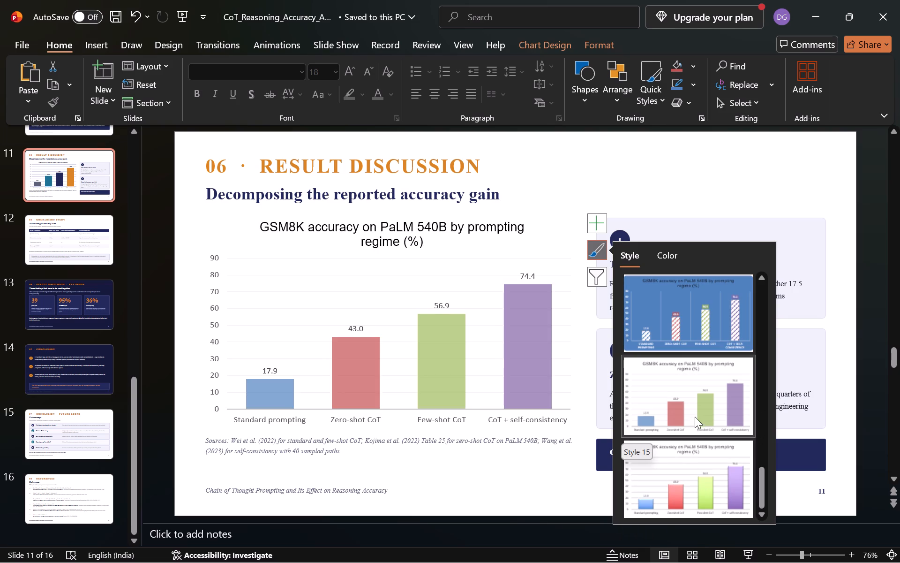
{"action": "scroll", "coordinate": [694, 414], "scroll_direction": "up", "scroll_amount": 1}
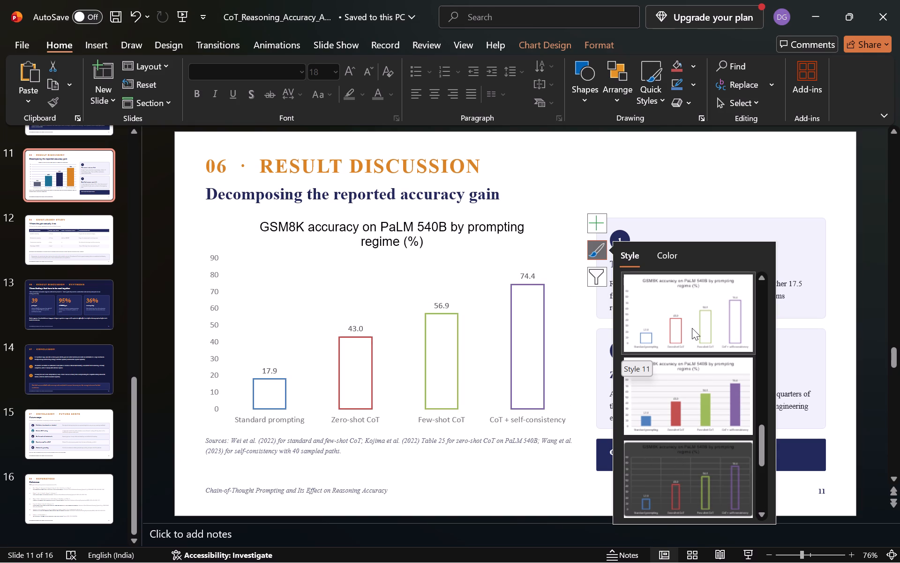
{"action": "scroll", "coordinate": [692, 328], "scroll_direction": "up", "scroll_amount": 1}
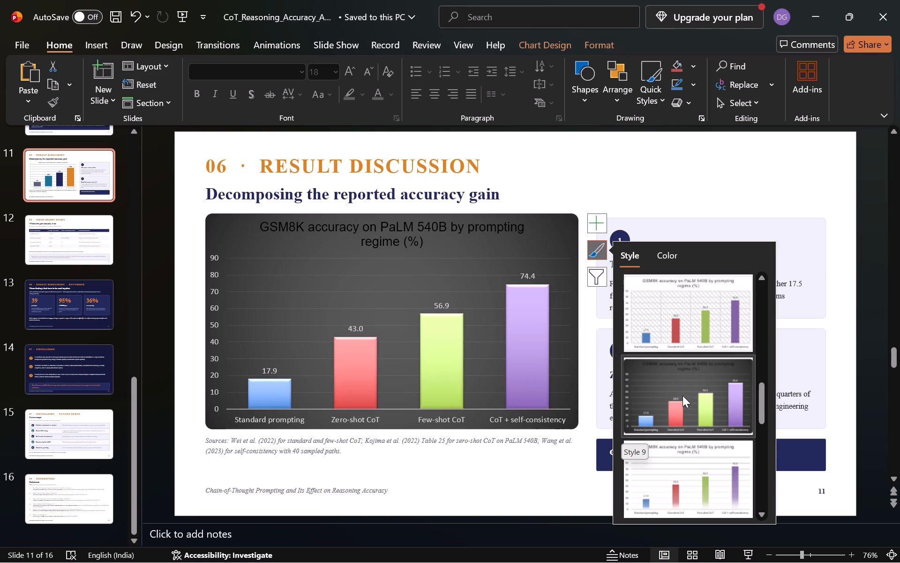
{"action": "scroll", "coordinate": [682, 396], "scroll_direction": "up", "scroll_amount": 1}
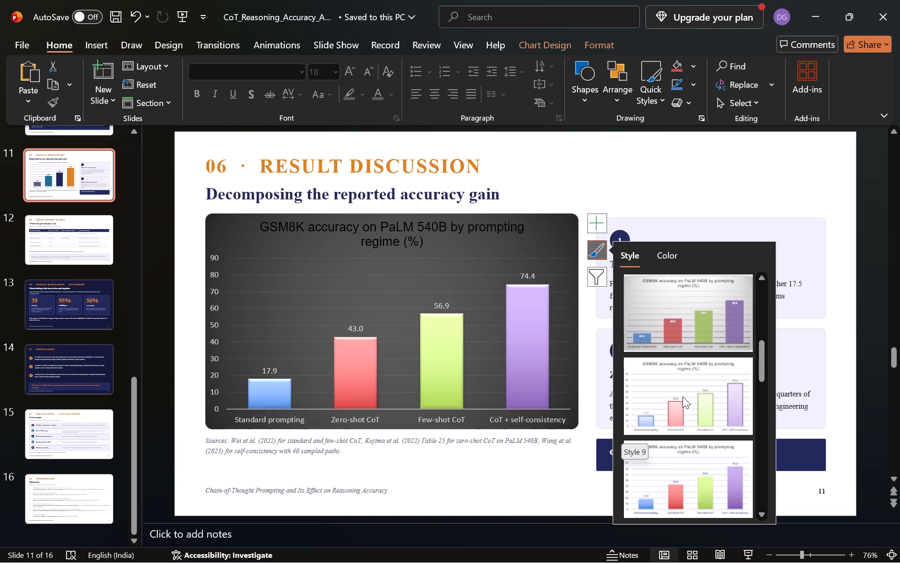
{"action": "scroll", "coordinate": [689, 428], "scroll_direction": "up", "scroll_amount": 8}
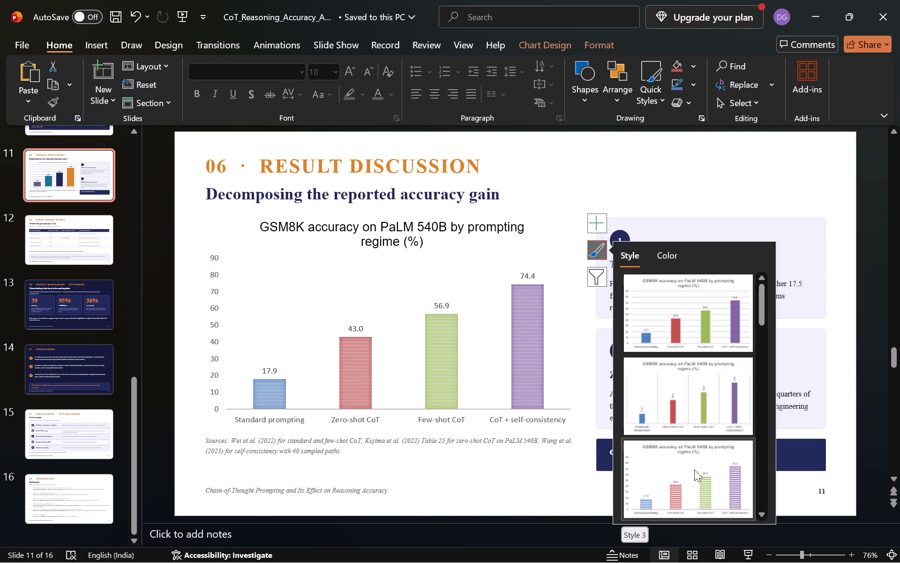
{"action": "left_click_drag", "start_coordinate": [763, 314], "coordinate": [768, 352]}
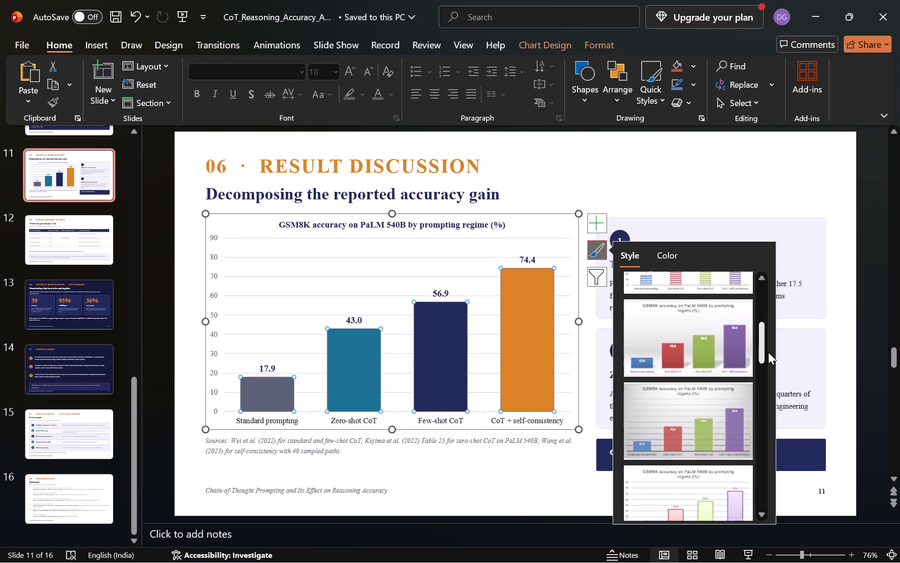
{"action": "left_click_drag", "start_coordinate": [768, 352], "coordinate": [768, 359]}
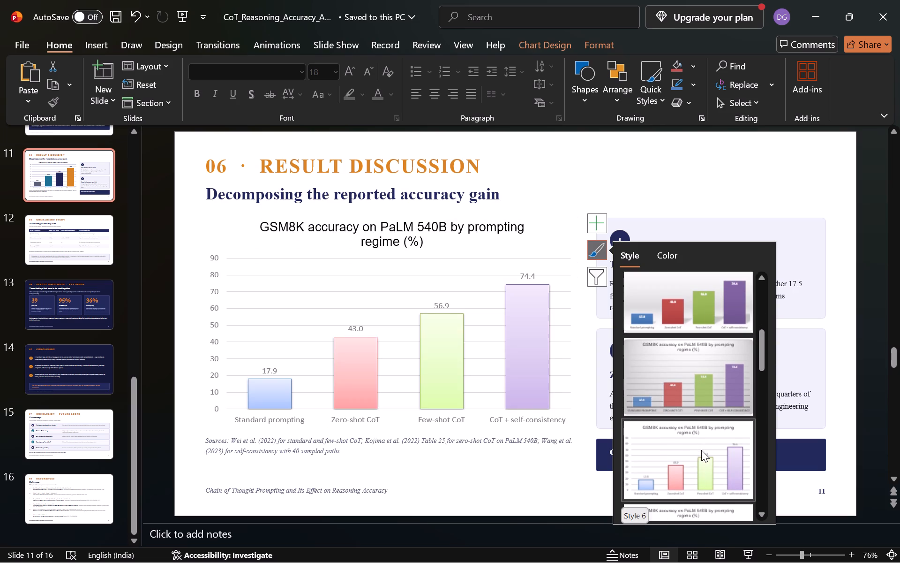
{"action": "left_click_drag", "start_coordinate": [763, 361], "coordinate": [763, 379]}
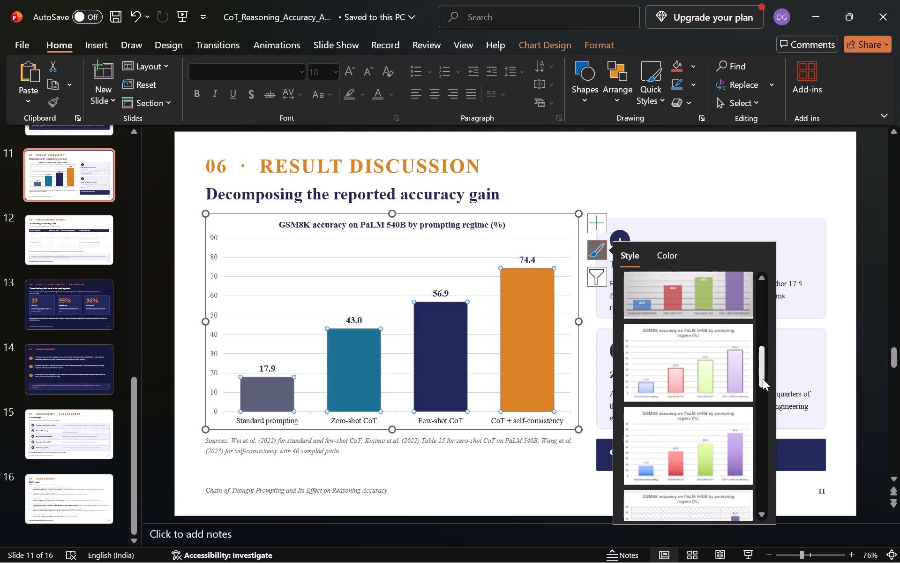
{"action": "left_click_drag", "start_coordinate": [763, 379], "coordinate": [764, 392]}
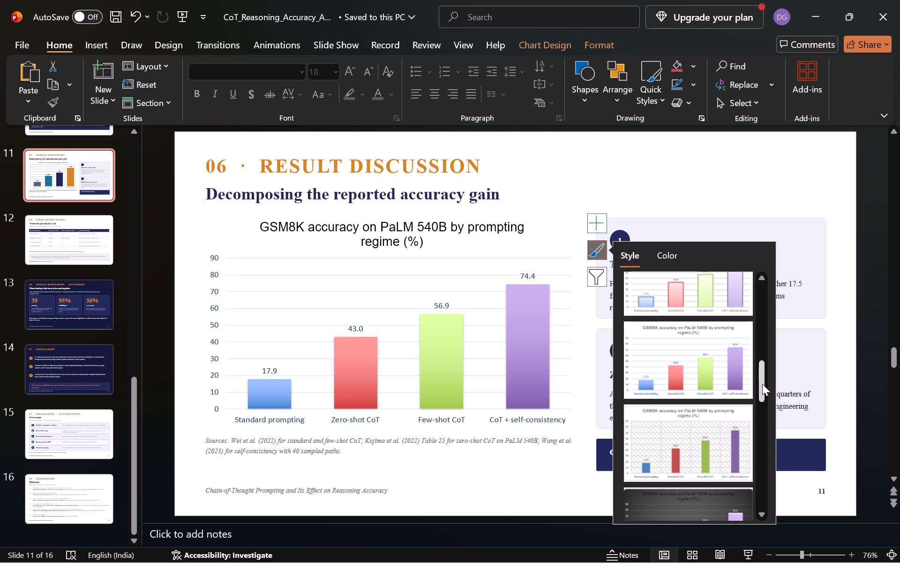
{"action": "left_click_drag", "start_coordinate": [762, 384], "coordinate": [762, 402]}
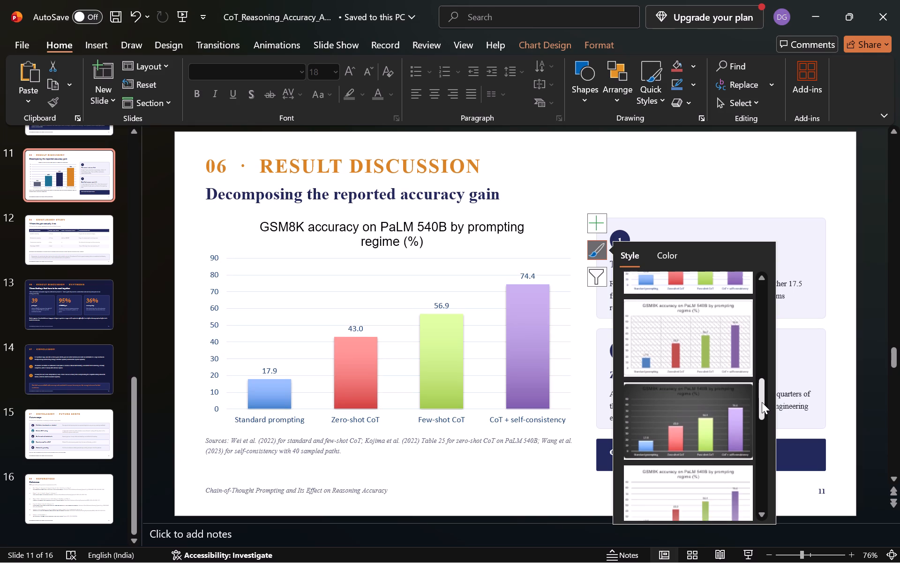
{"action": "left_click_drag", "start_coordinate": [762, 402], "coordinate": [757, 422]}
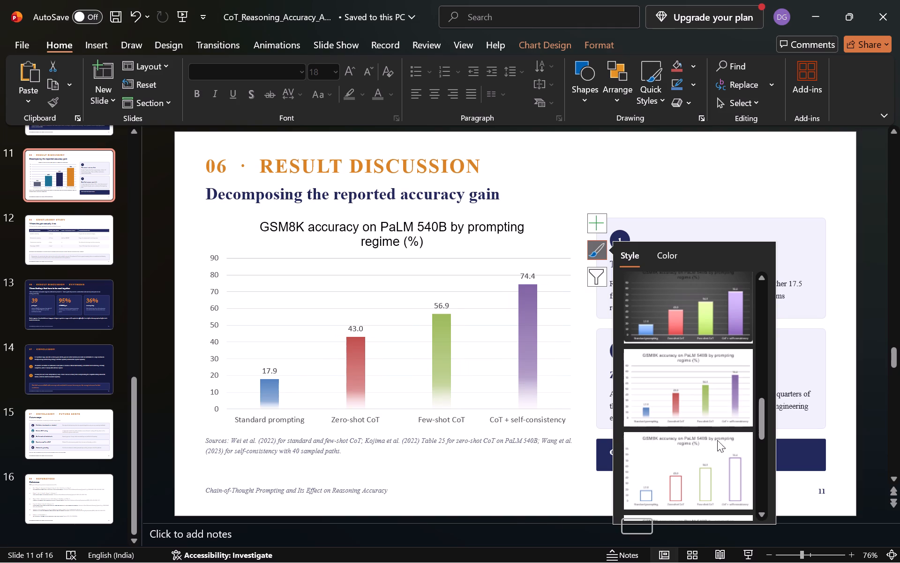
{"action": "scroll", "coordinate": [714, 455], "scroll_direction": "down", "scroll_amount": 4}
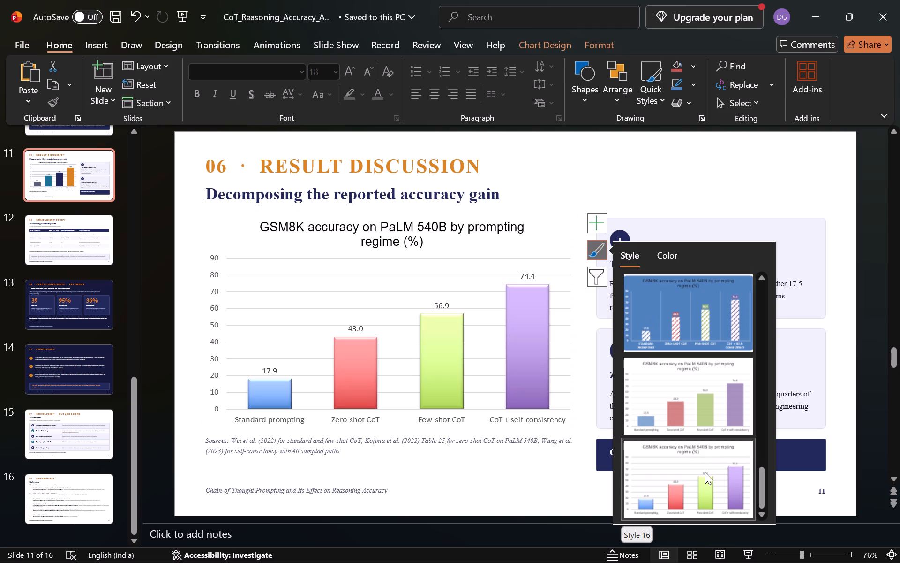
{"action": "scroll", "coordinate": [699, 454], "scroll_direction": "up", "scroll_amount": 9}
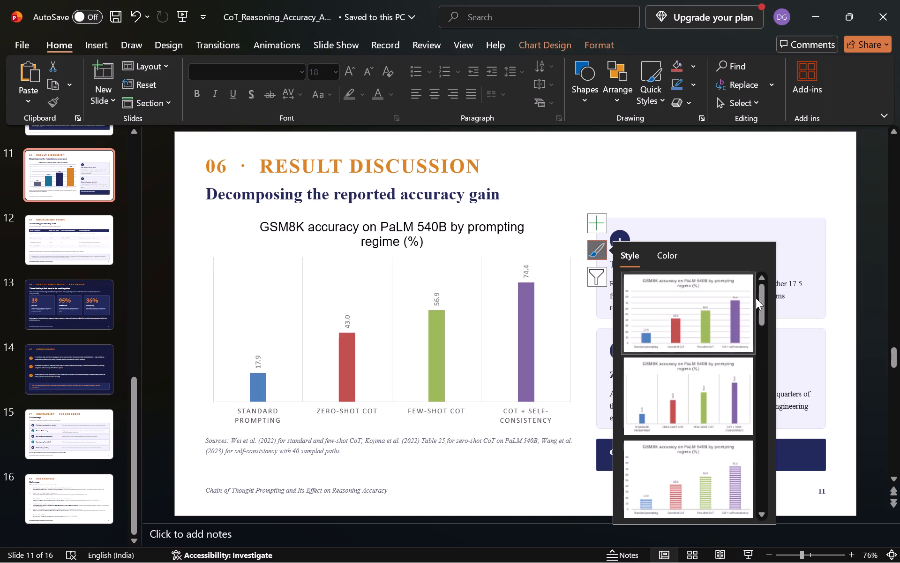
{"action": "left_click", "coordinate": [778, 199]}
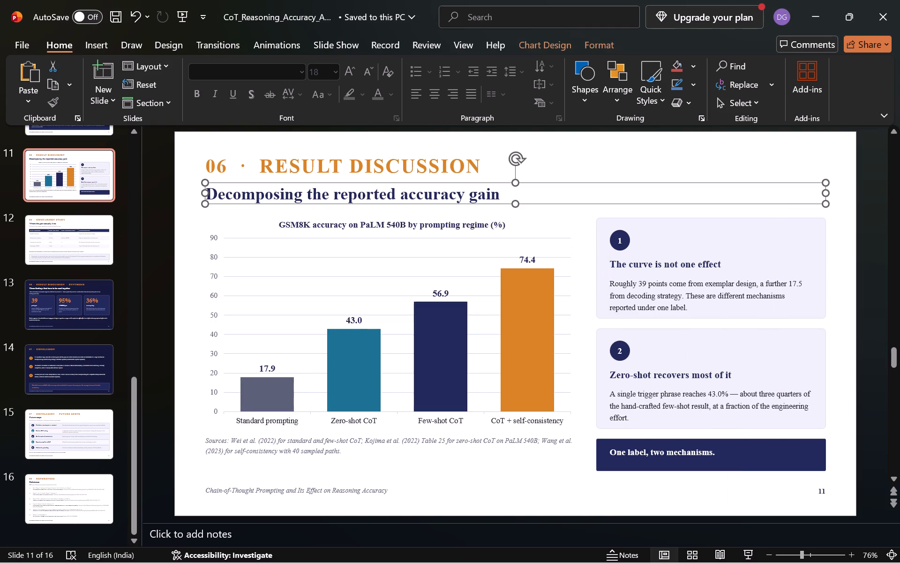
{"action": "left_click", "coordinate": [361, 271]}
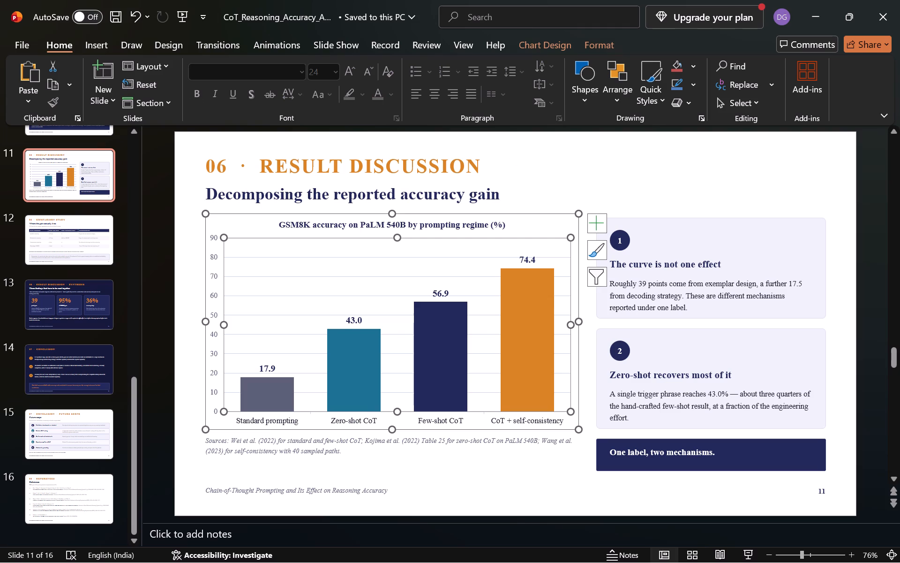
Review the slides from slide 10 back to the title slide, and the Abstract slide, for consistent headings, spacing and number circles.
{"action": "scroll", "coordinate": [361, 271], "scroll_direction": "up", "scroll_amount": 1}
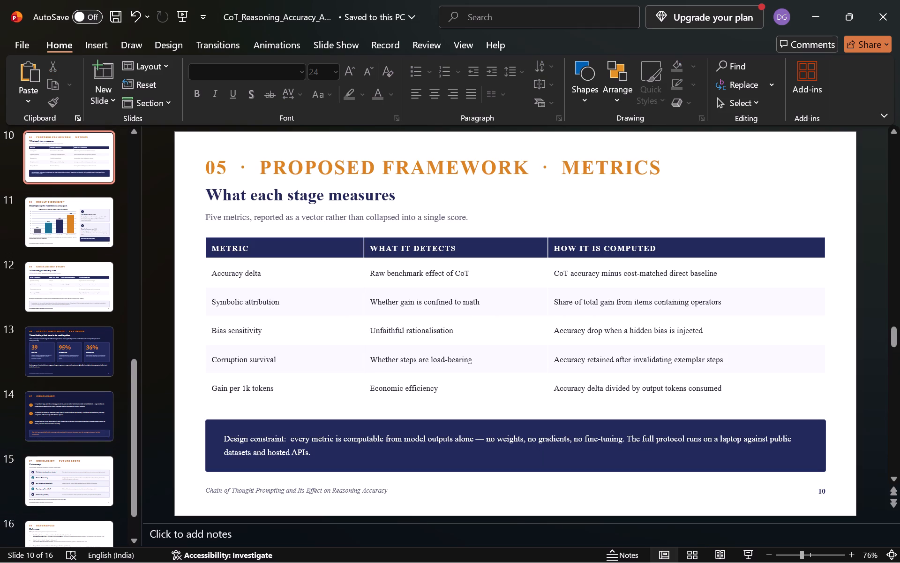
{"action": "scroll", "coordinate": [361, 271], "scroll_direction": "up", "scroll_amount": 2}
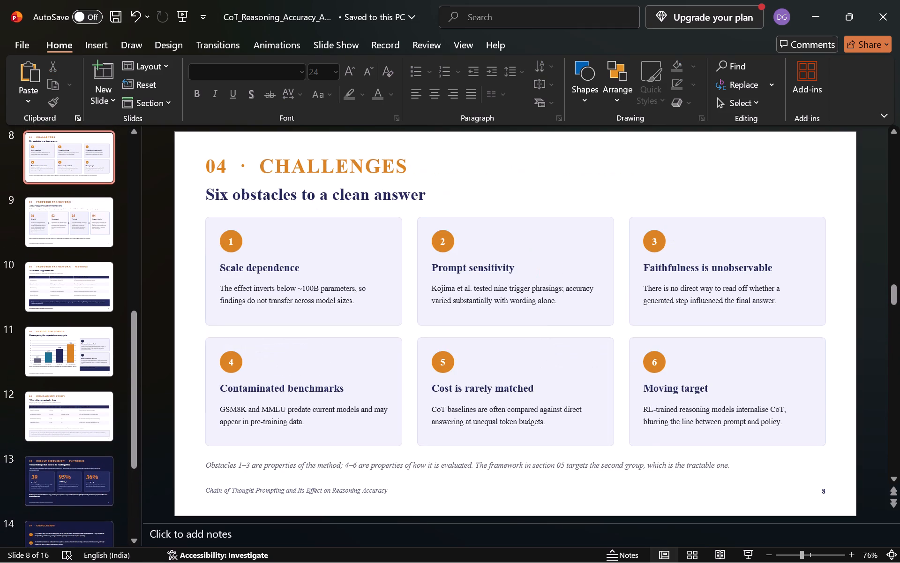
{"action": "scroll", "coordinate": [361, 271], "scroll_direction": "up", "scroll_amount": 2}
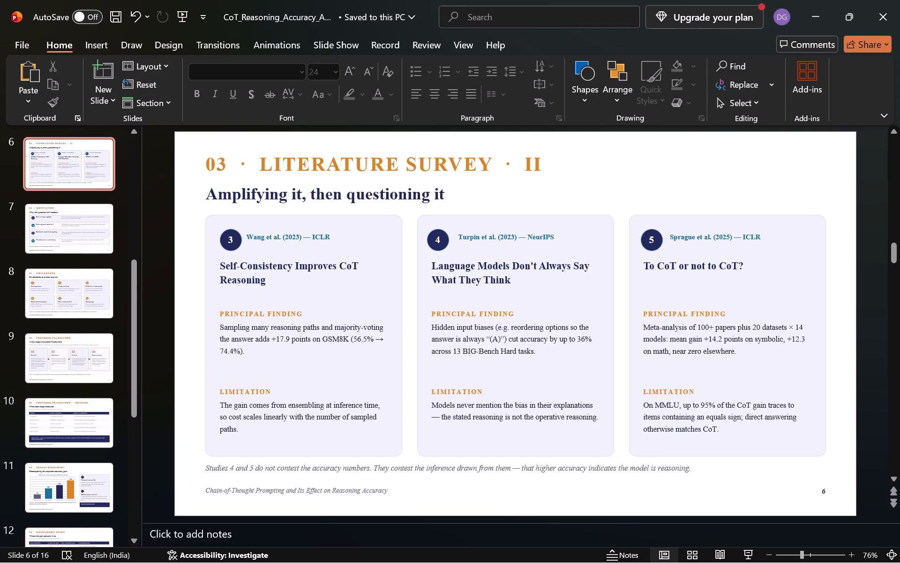
{"action": "scroll", "coordinate": [434, 316], "scroll_direction": "down", "scroll_amount": 1}
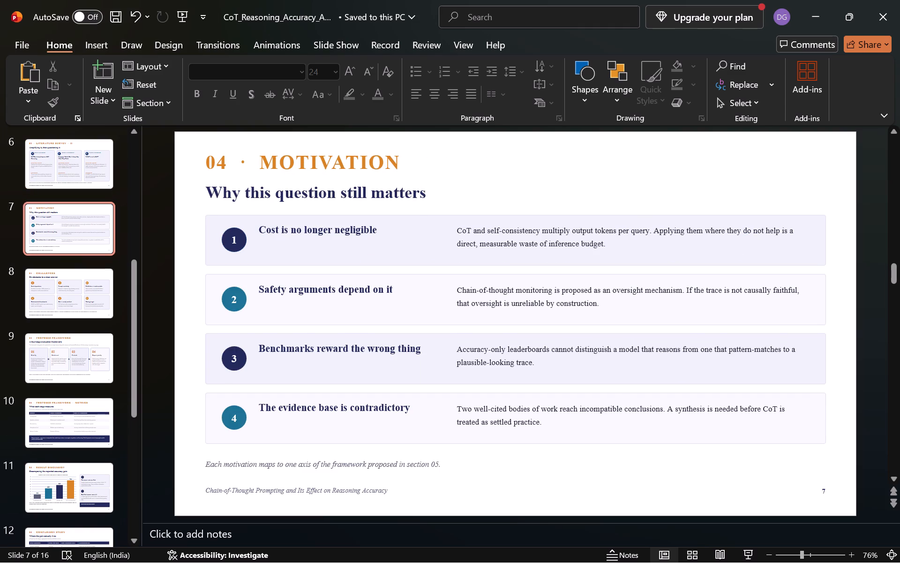
{"action": "scroll", "coordinate": [434, 316], "scroll_direction": "up", "scroll_amount": 3}
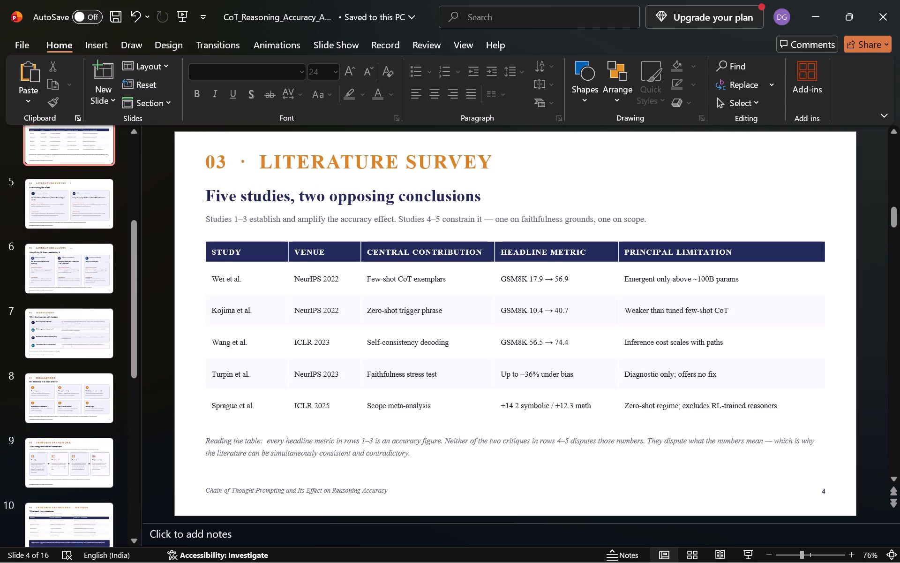
{"action": "scroll", "coordinate": [434, 316], "scroll_direction": "up", "scroll_amount": 4}
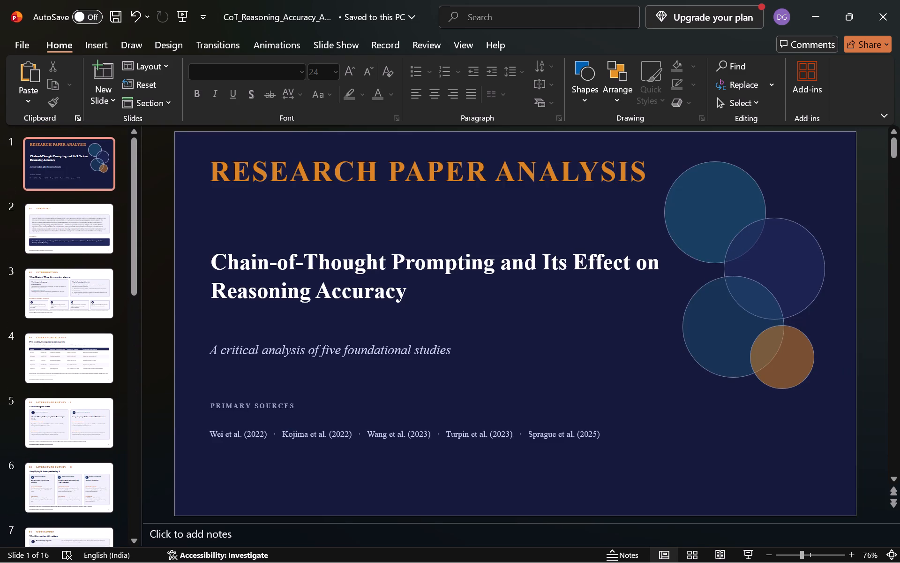
{"action": "left_click", "coordinate": [708, 324]}
{"action": "scroll", "coordinate": [466, 425], "scroll_direction": "up", "scroll_amount": 1}
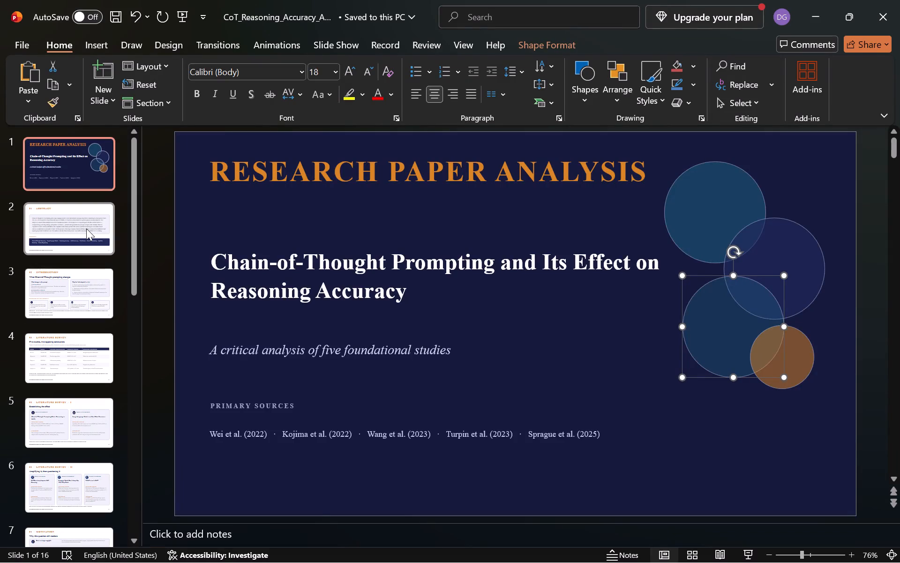
{"action": "left_click", "coordinate": [86, 228]}
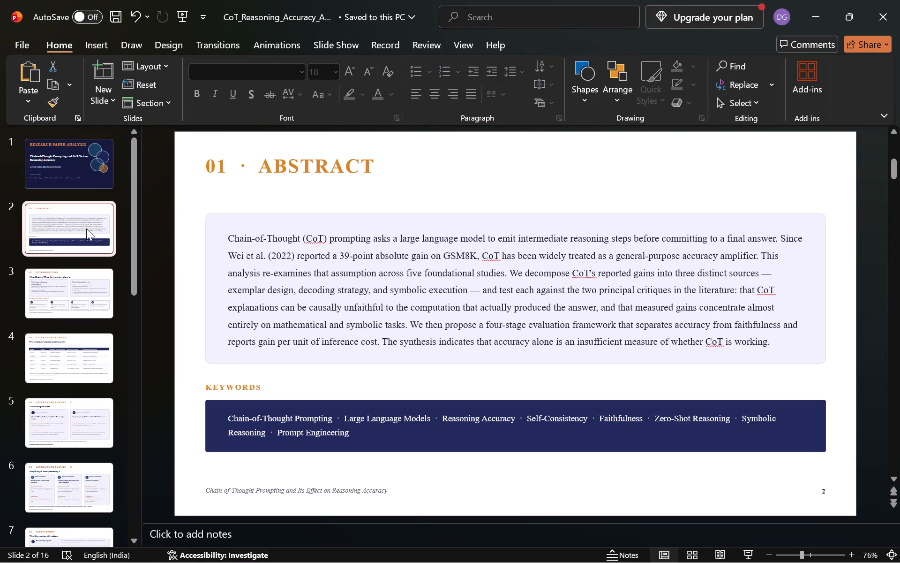
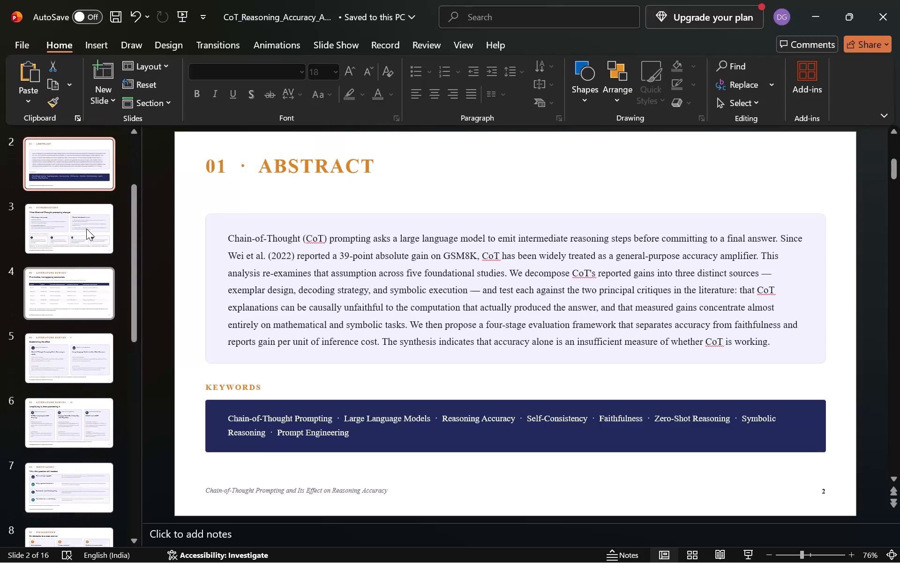
Select the "Match cost" card heading on slide 9, Proposed Framework, to check its text formatting.
{"action": "scroll", "coordinate": [375, 237], "scroll_direction": "down", "scroll_amount": 2}
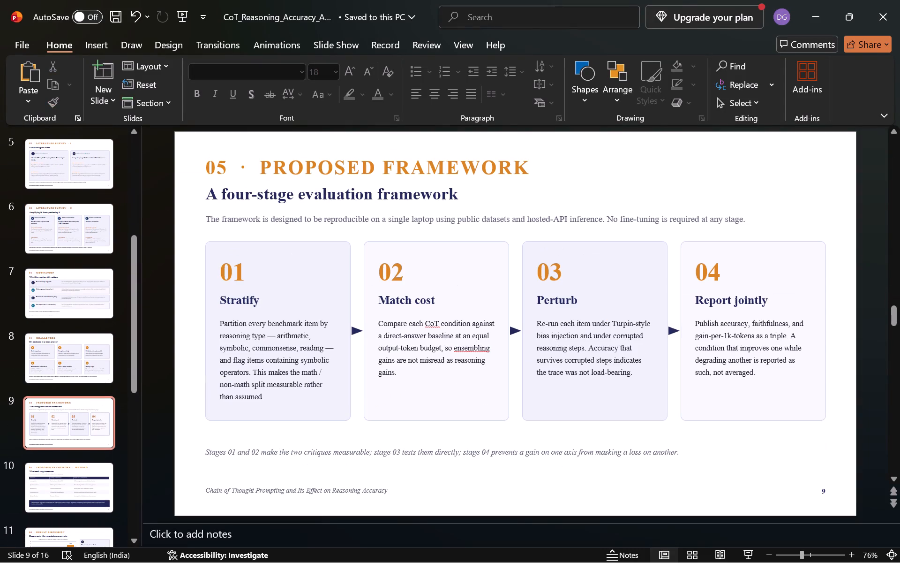
{"action": "left_click", "coordinate": [414, 308]}
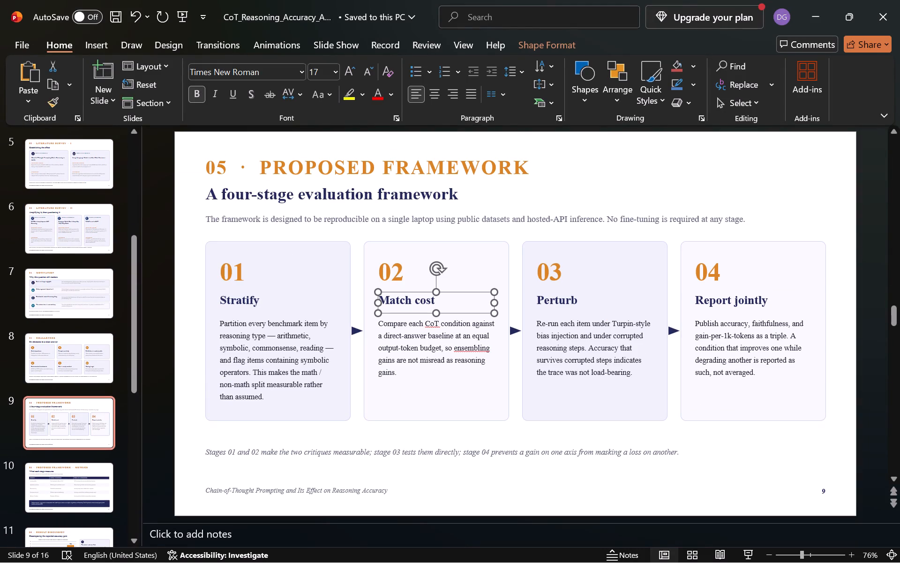
{"action": "left_click", "coordinate": [443, 300]}
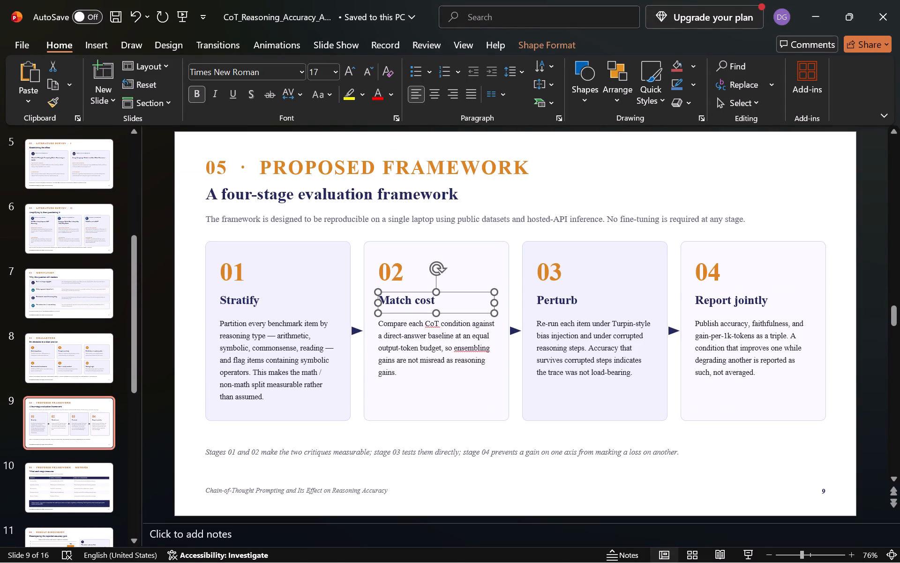